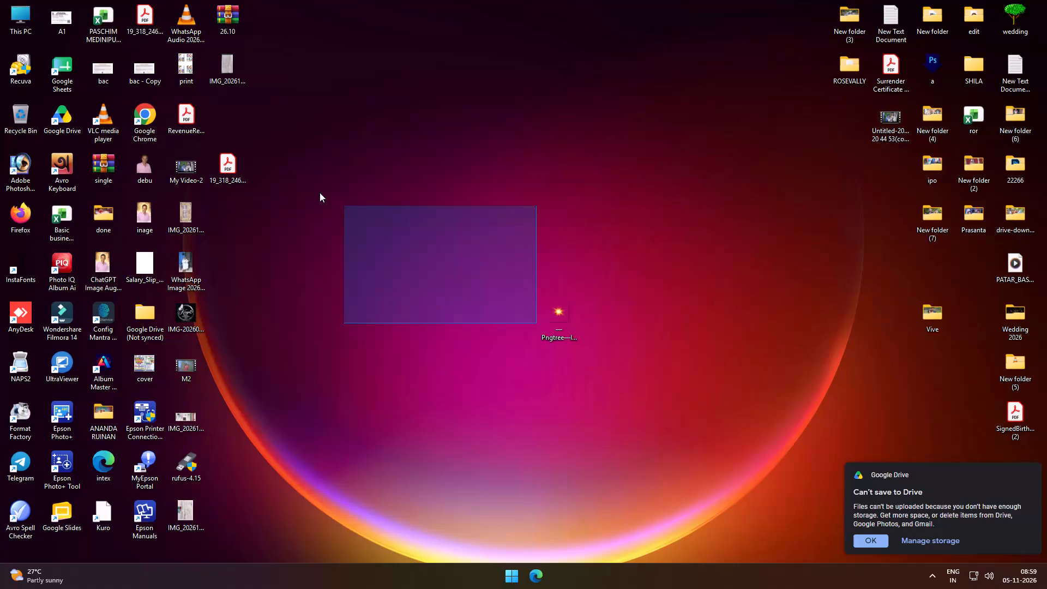
Move the Pngtree image file to an empty spot higher up on the desktop and refresh the desktop.
click(564, 277)
drag(559, 327, 345, 122)
click(713, 93)
right_click(713, 93)
click(745, 144)
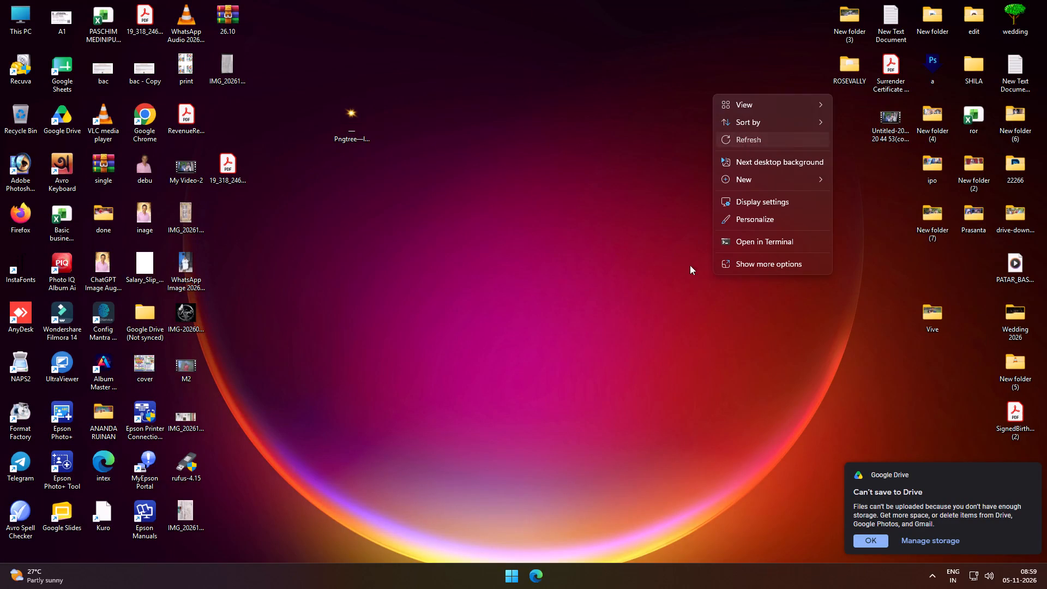
Open Google Chrome with the "Your Chrome" profile and dismiss the offer to restore pages.
click(512, 575)
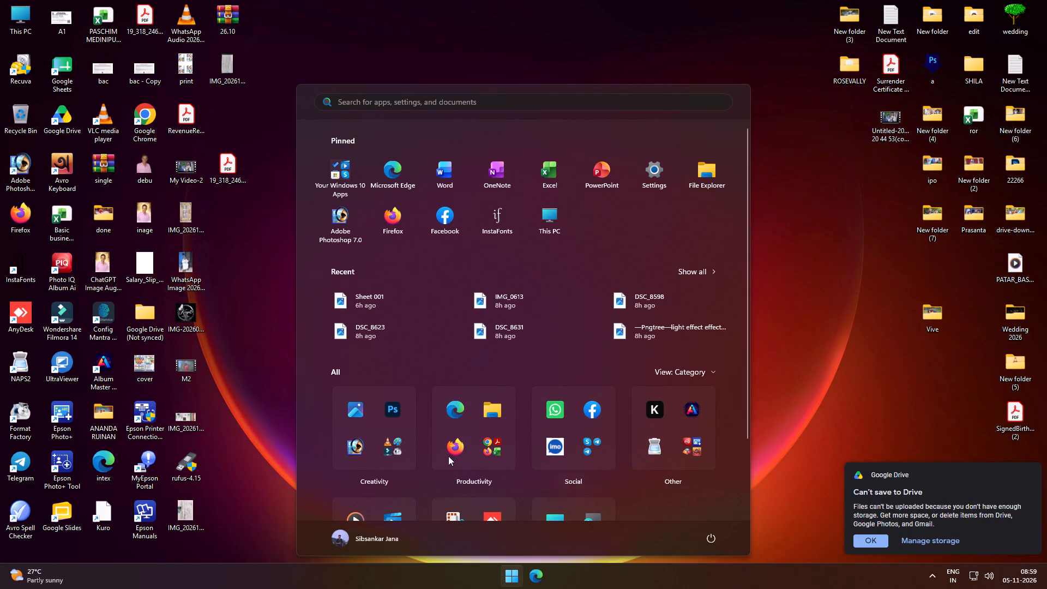
click(488, 441)
click(597, 290)
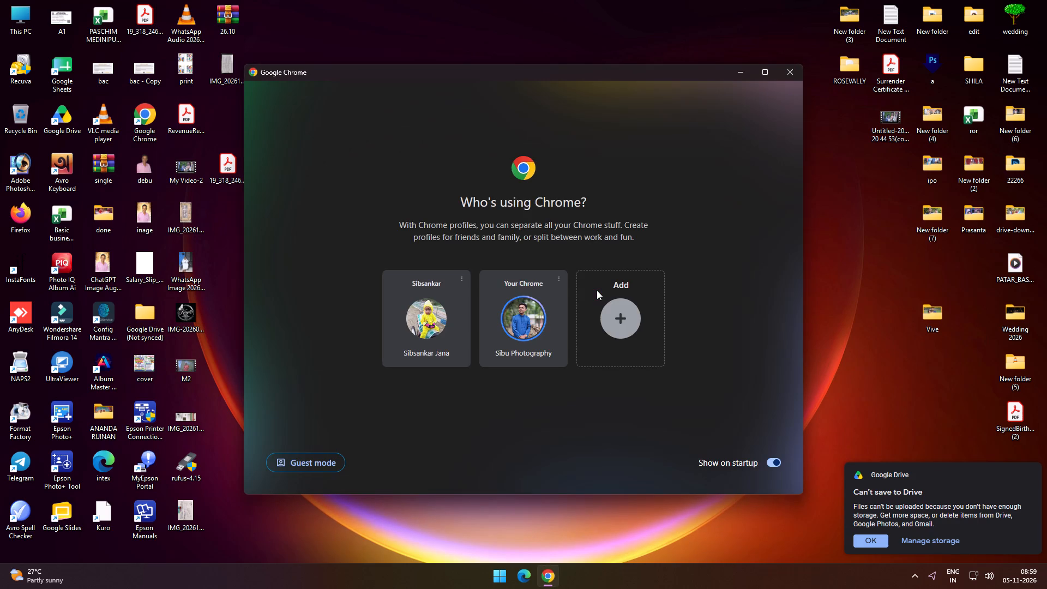
double_click(525, 326)
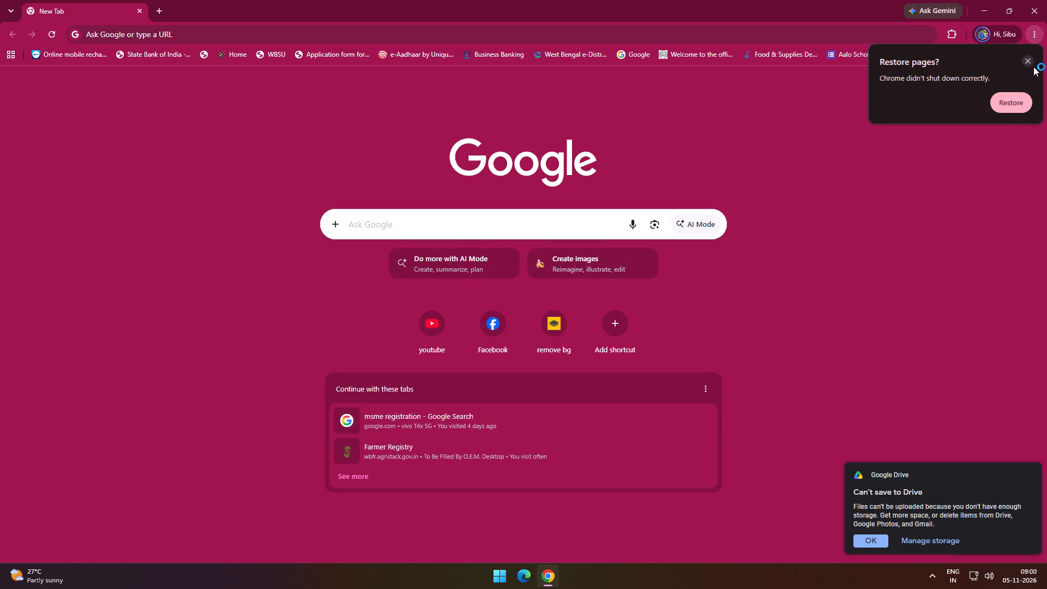
click(1030, 62)
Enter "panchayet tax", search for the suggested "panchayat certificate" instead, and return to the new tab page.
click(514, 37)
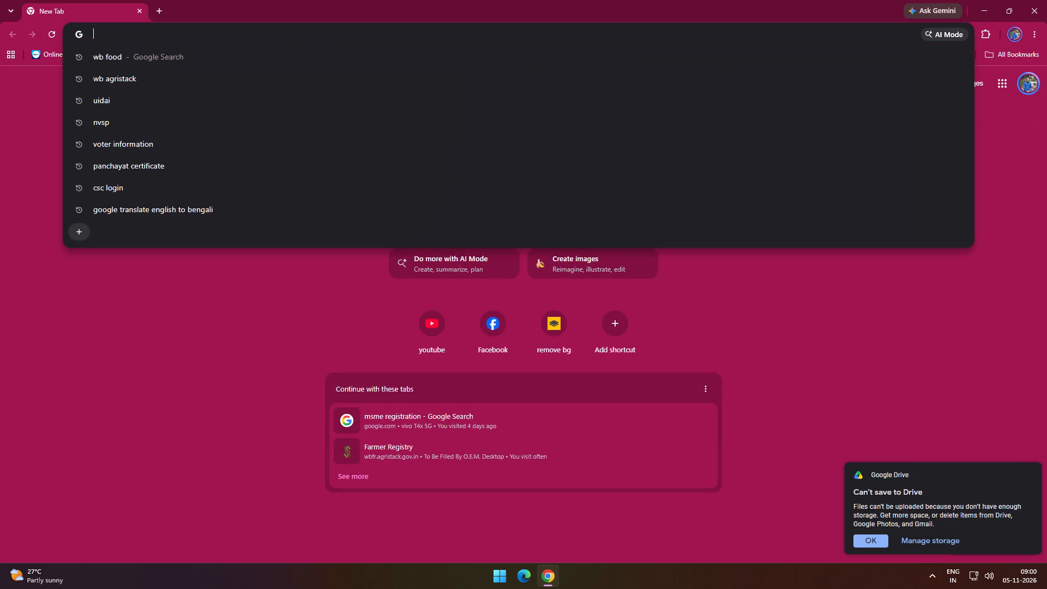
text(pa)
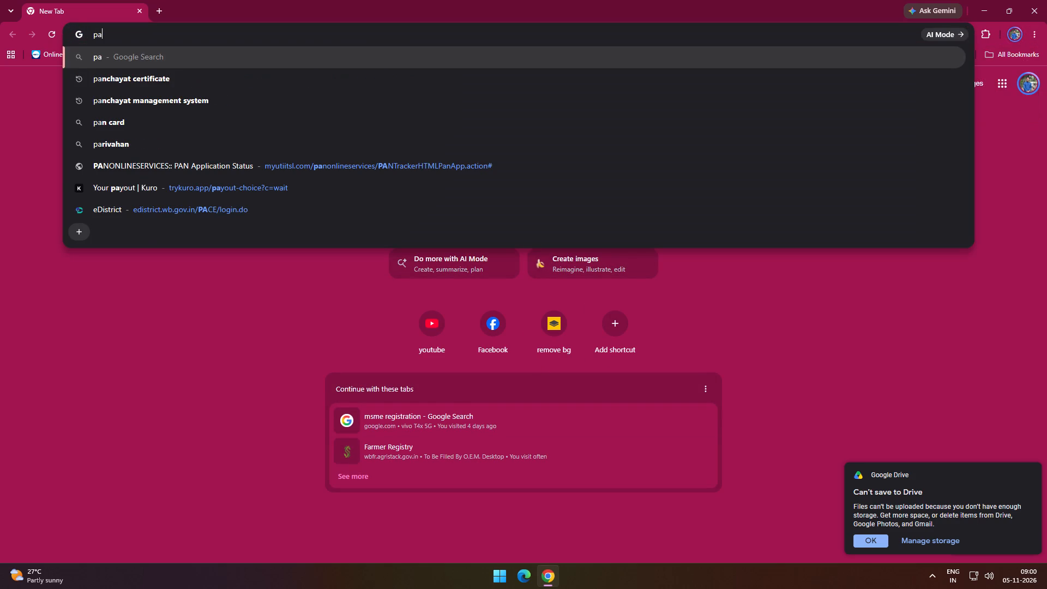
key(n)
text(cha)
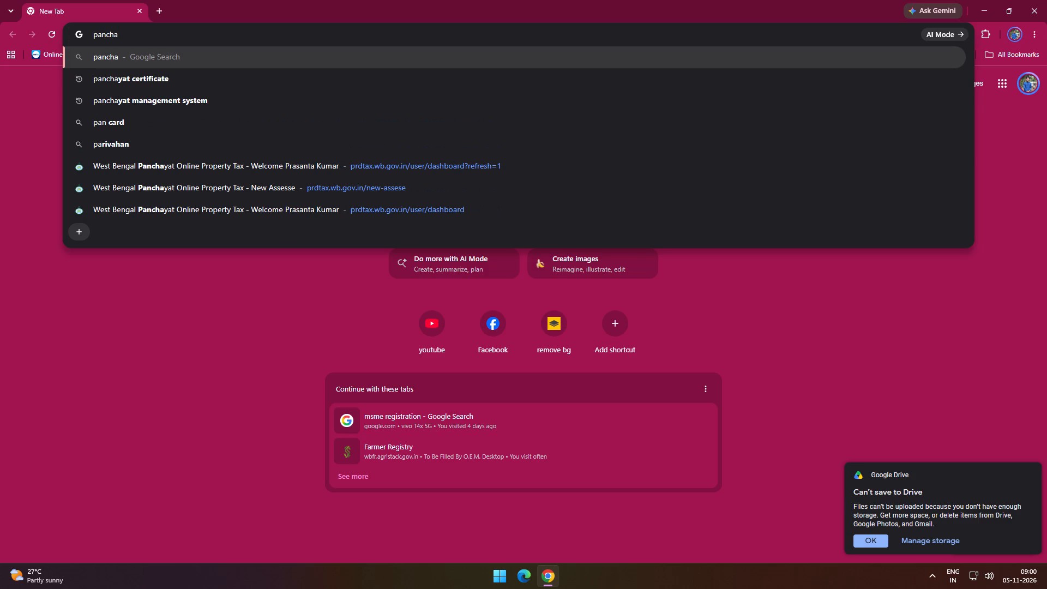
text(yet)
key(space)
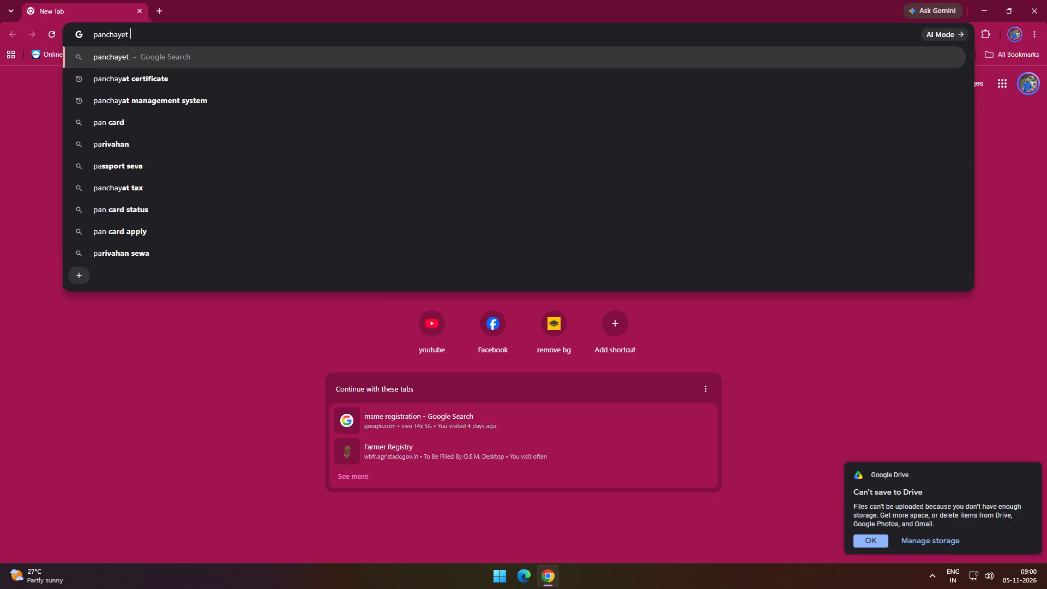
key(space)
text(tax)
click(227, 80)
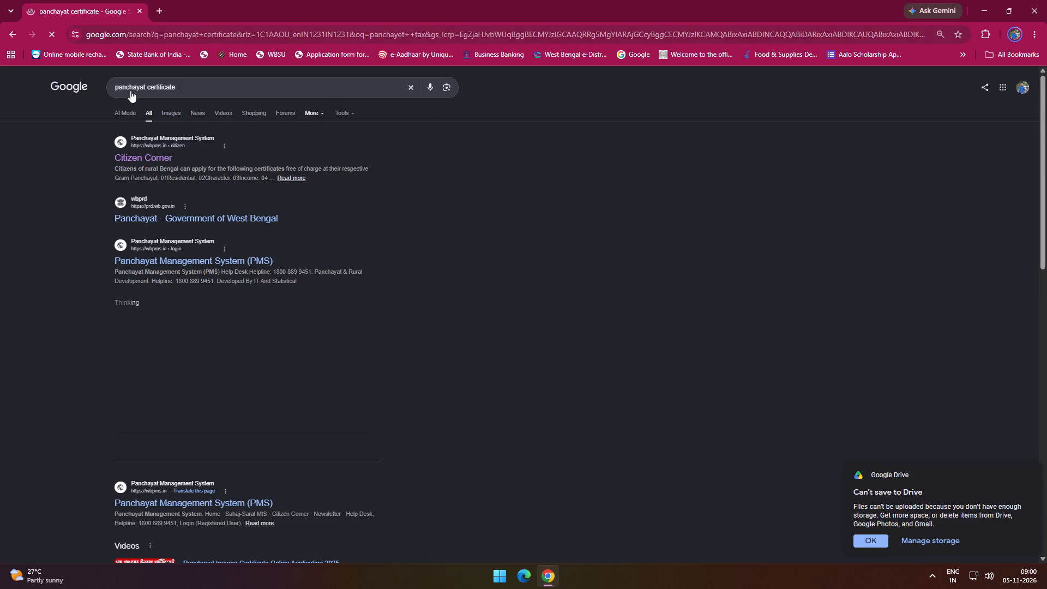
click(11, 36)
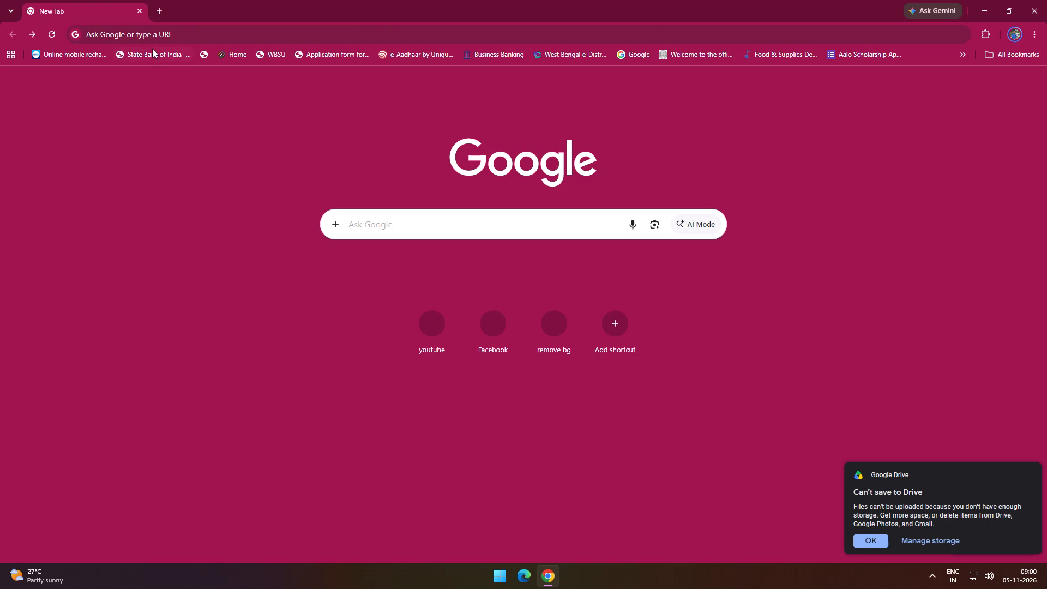
Search Google for the suggested query "anchal tax online payment".
click(149, 40)
text(anchal)
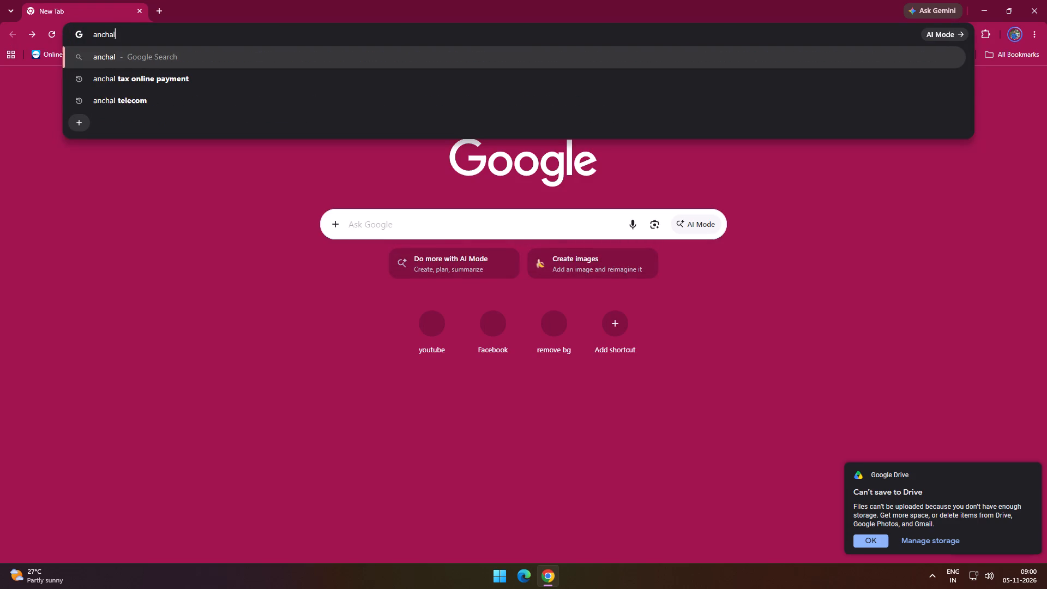
click(158, 72)
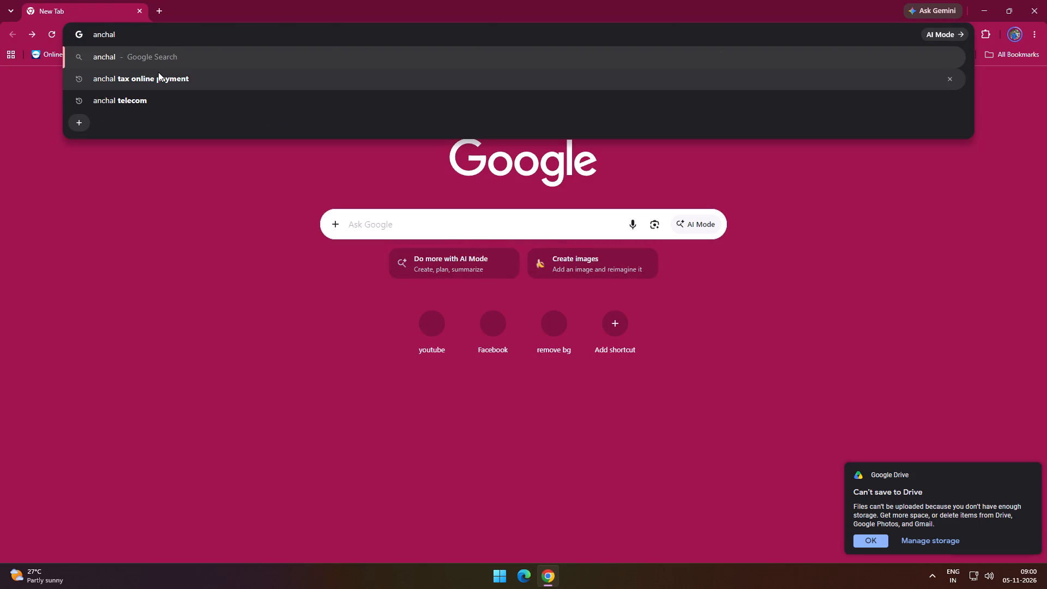
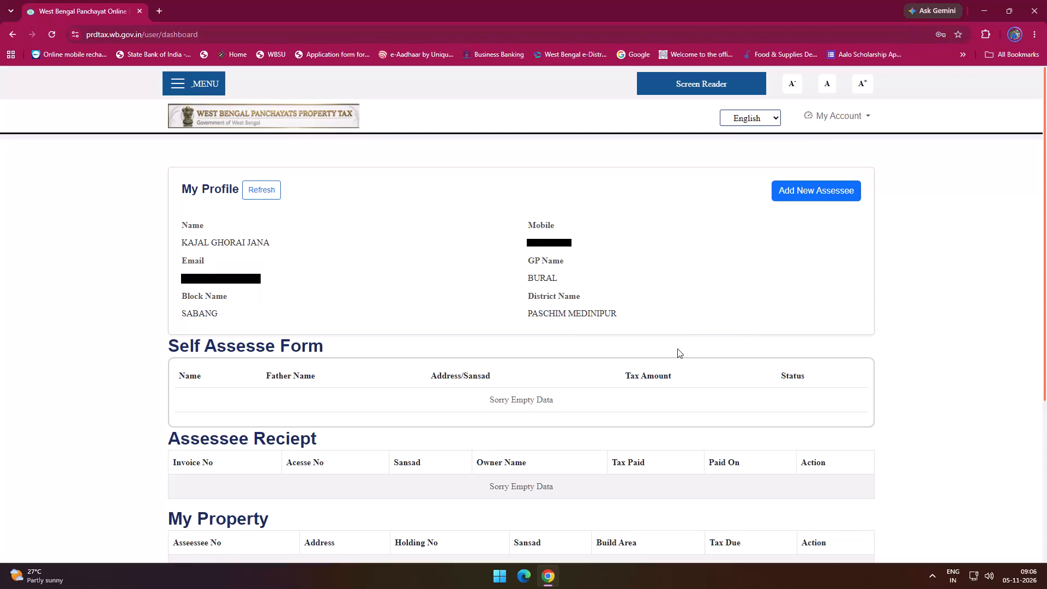
Look over the profile dashboard, open the Form 5(A) self-declaration for a new assessee, and activate the Assesse Name field.
scroll(678, 348, down, 7)
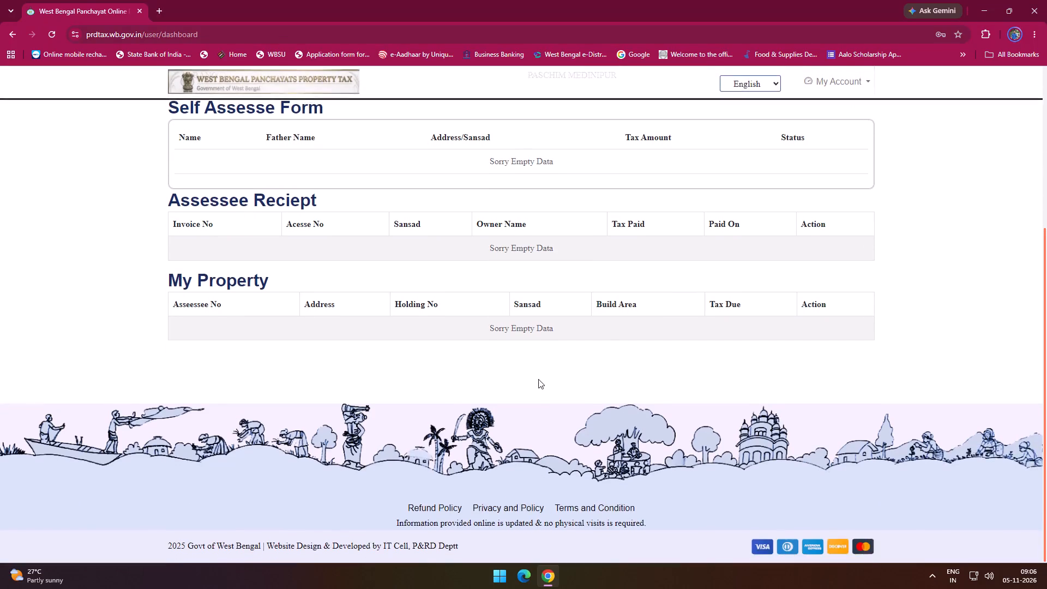
scroll(526, 364, up, 2)
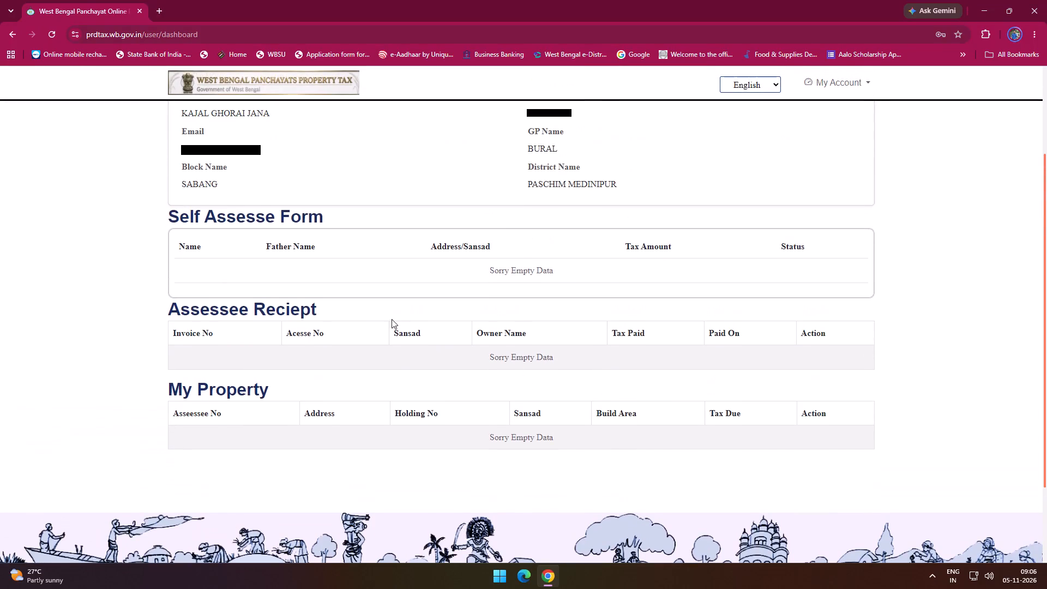
scroll(648, 267, up, 3)
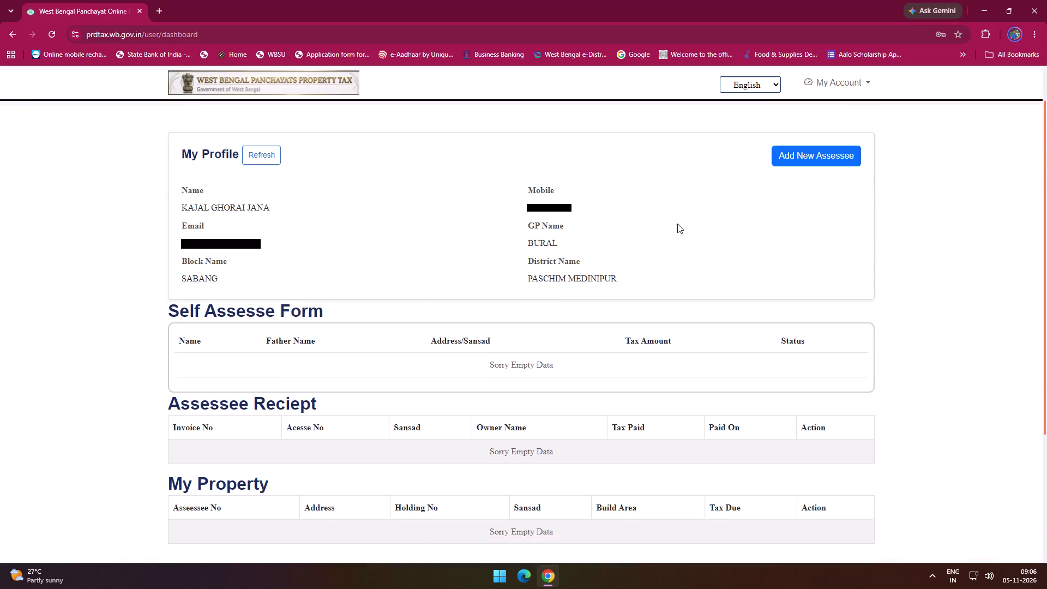
click(811, 193)
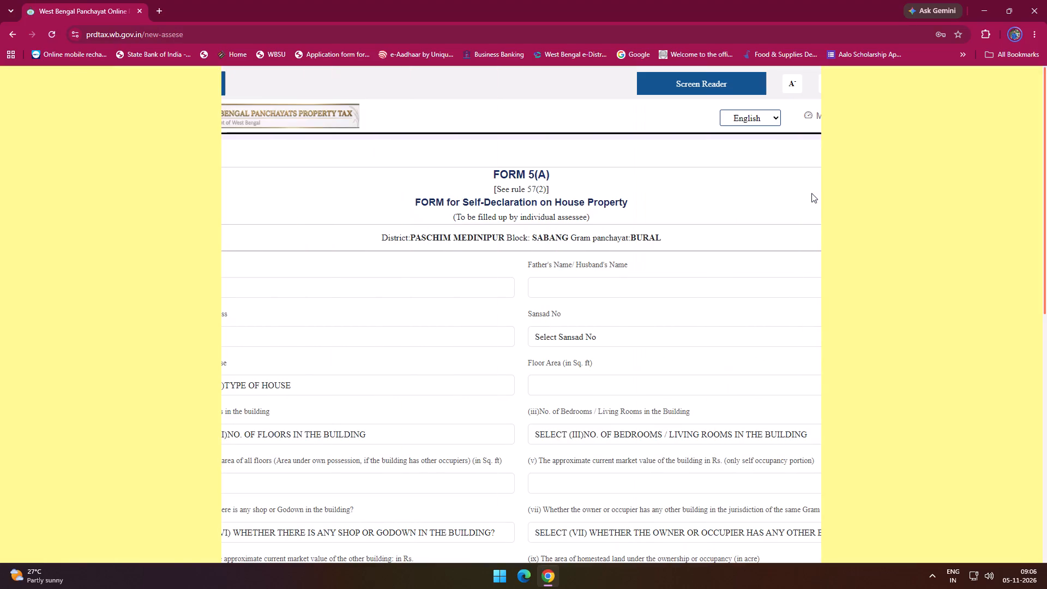
scroll(338, 272, up, 2)
click(305, 295)
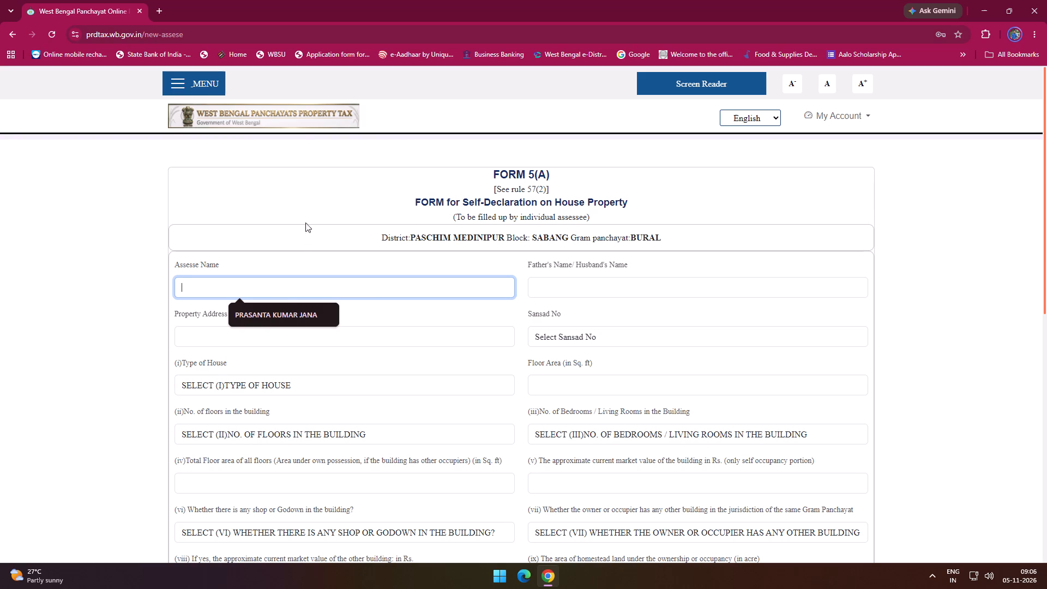
Open a new browser tab alongside the Form 5(A) page.
click(165, 2)
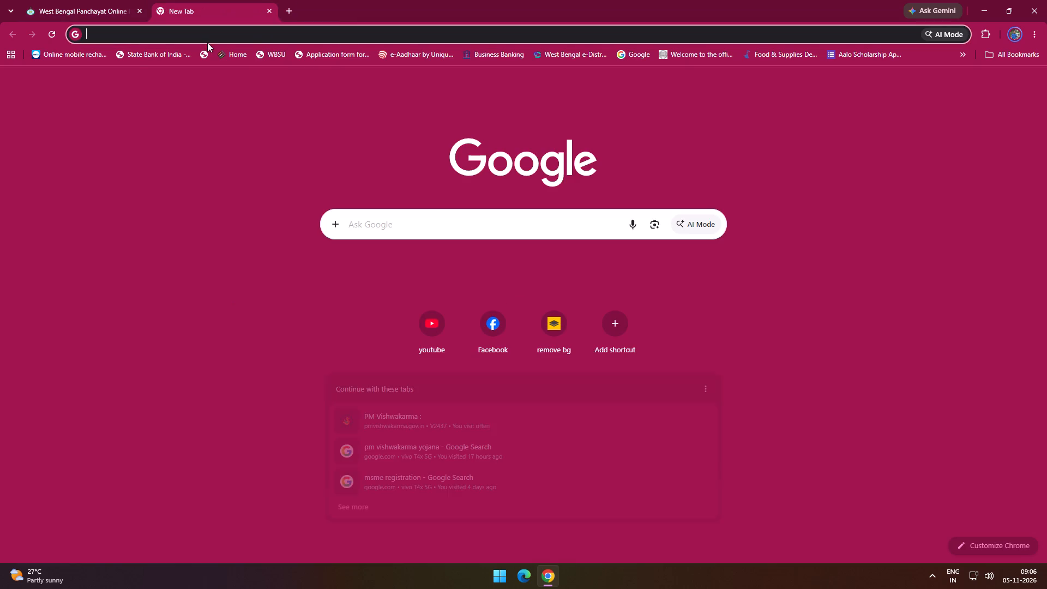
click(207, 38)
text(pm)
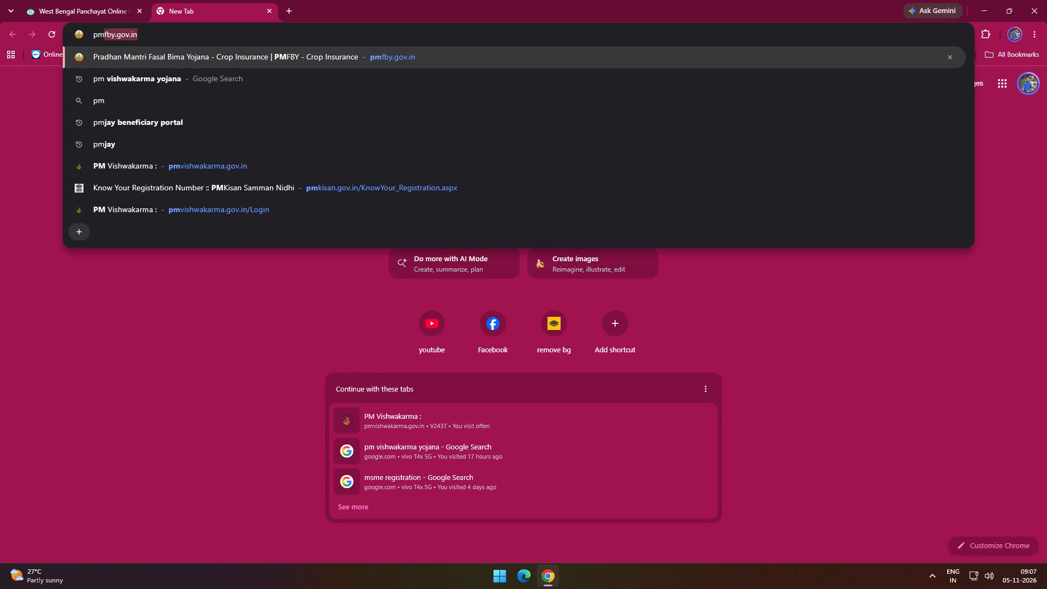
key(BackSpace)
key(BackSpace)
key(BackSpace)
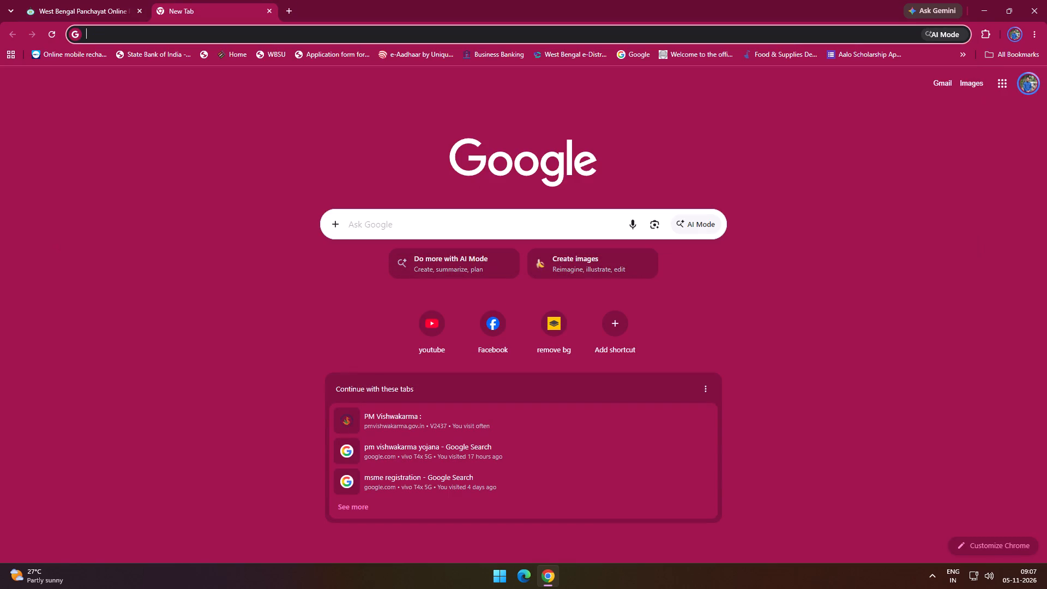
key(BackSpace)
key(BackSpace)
Enter "anchal" and search Google for the suggested query "anchal tax online payment".
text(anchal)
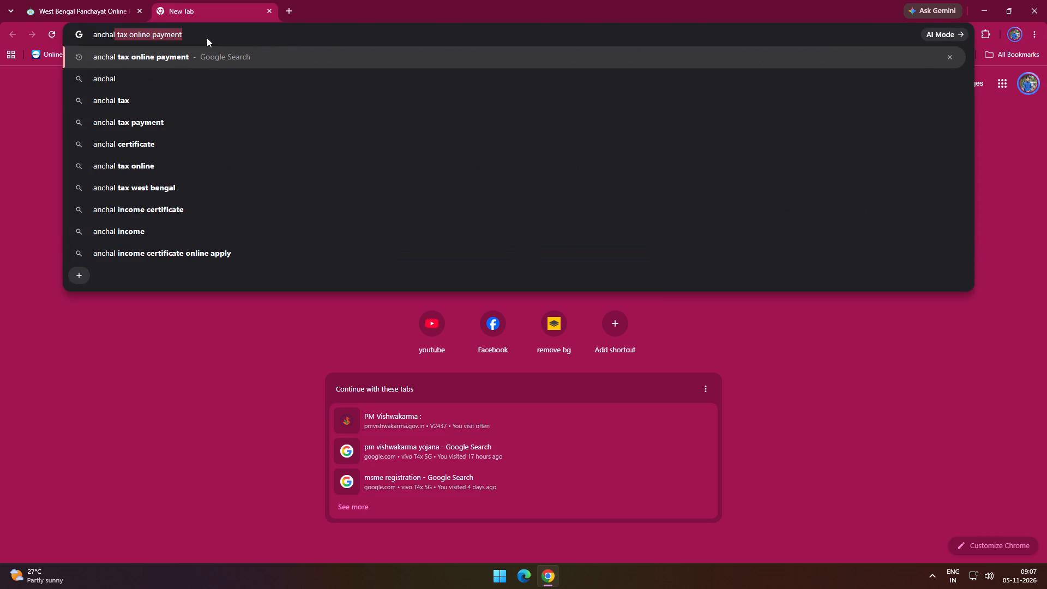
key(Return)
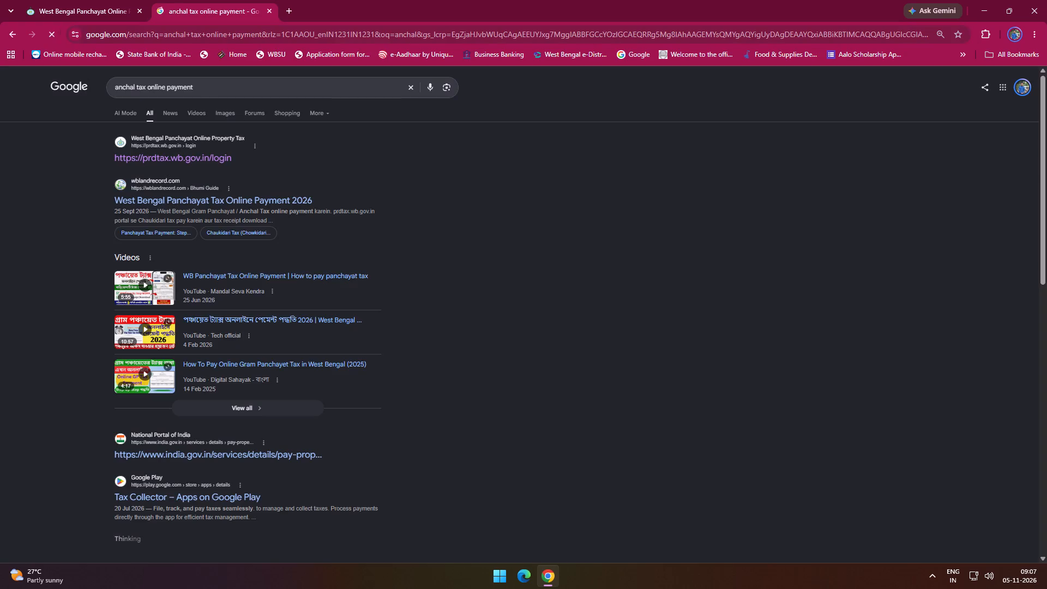
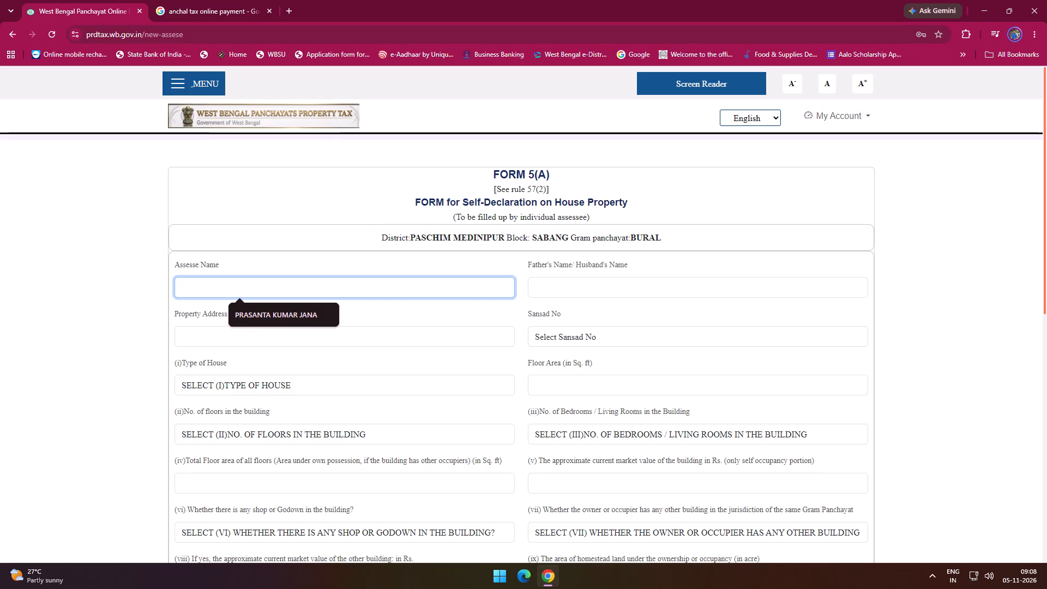
Fill in the assessee's full name and the father's or husband's name on Form 5(A).
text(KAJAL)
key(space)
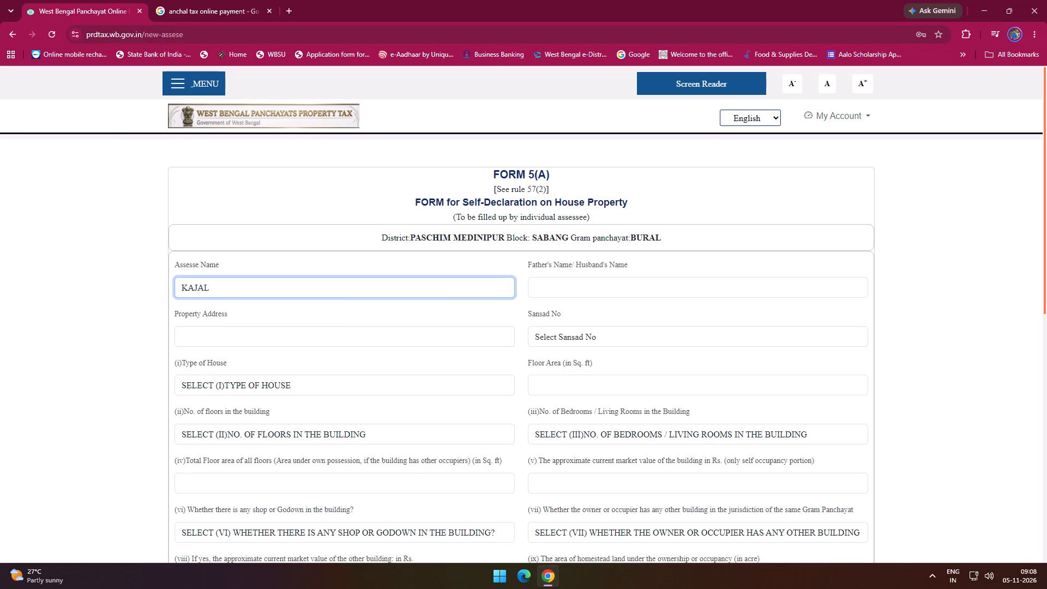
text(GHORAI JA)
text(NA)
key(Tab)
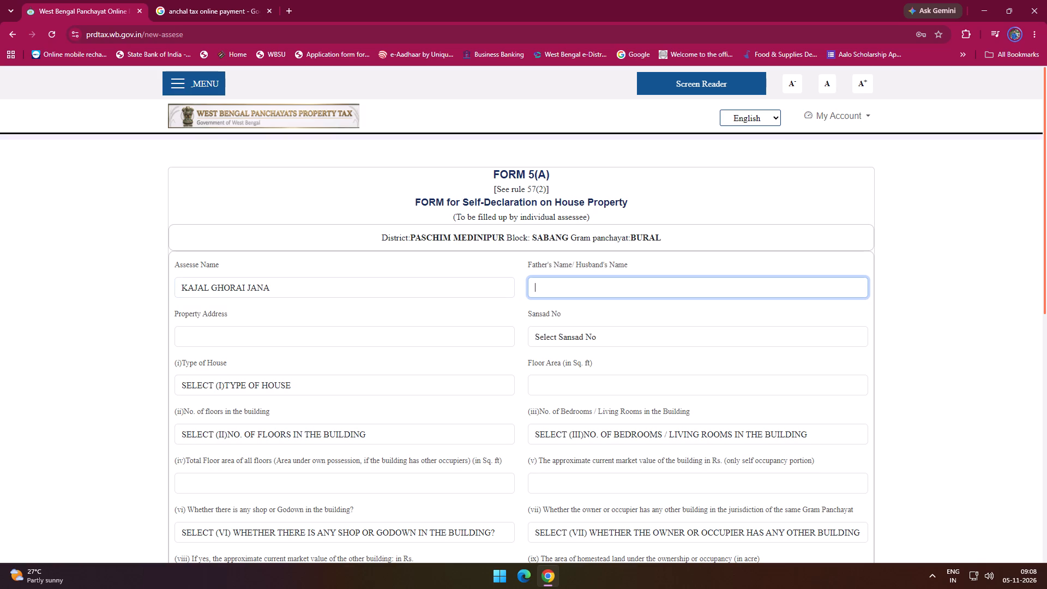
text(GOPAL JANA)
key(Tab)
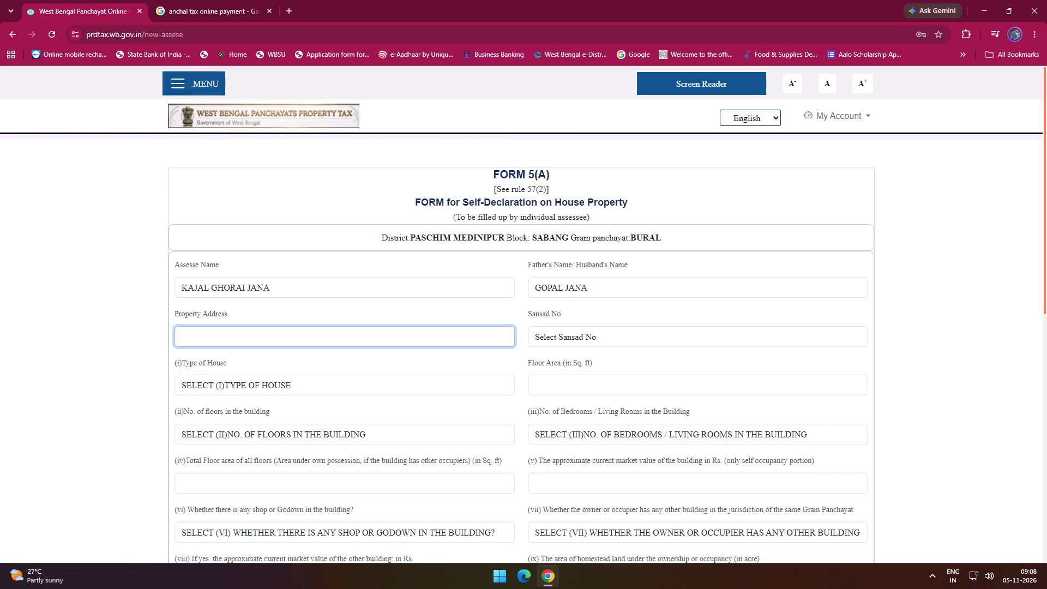
Enter the village name as the property address, correcting its spelling.
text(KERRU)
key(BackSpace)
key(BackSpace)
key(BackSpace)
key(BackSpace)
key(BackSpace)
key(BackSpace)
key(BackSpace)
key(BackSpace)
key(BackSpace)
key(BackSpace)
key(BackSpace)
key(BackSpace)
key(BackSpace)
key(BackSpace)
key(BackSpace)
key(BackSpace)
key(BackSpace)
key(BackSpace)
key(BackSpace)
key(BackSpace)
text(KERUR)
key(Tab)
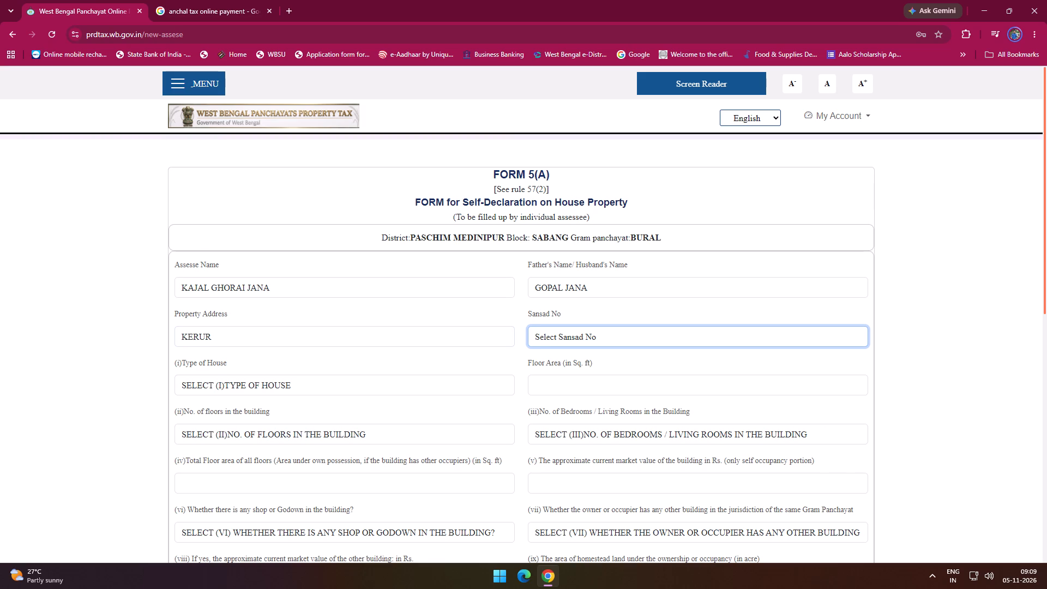
Set the Sansad No to VII.
click(601, 341)
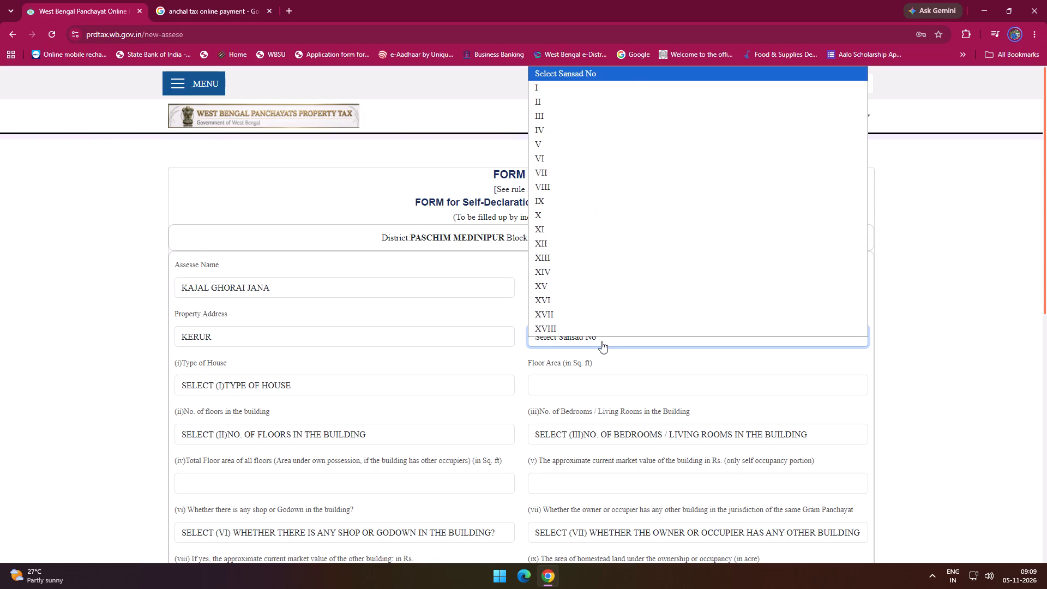
click(601, 341)
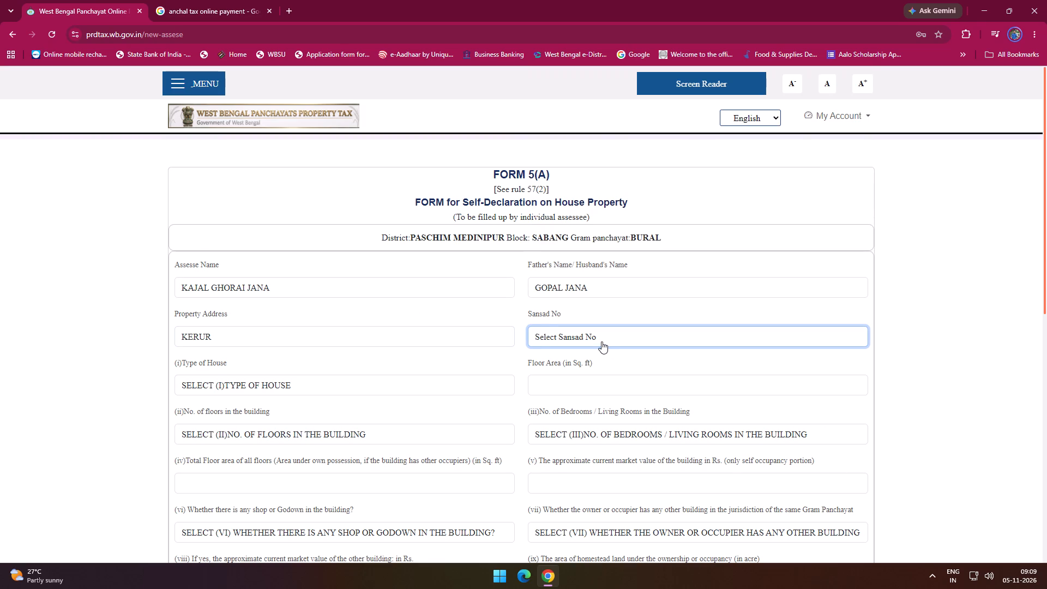
click(601, 341)
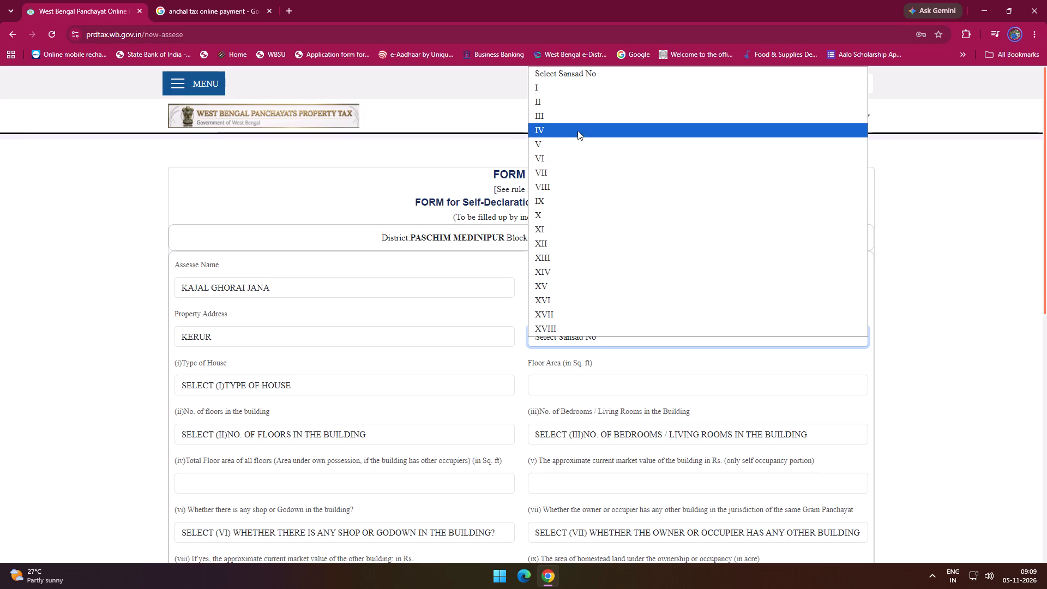
click(581, 169)
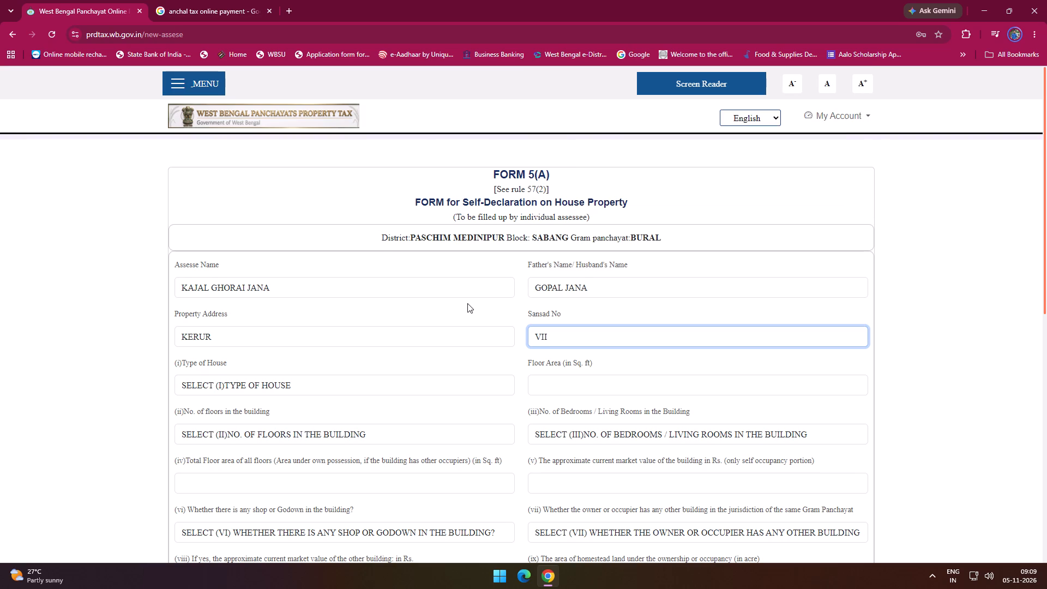
Set the type of house to (i)(a) Kutcha House and the floor area to 500 sq. ft.
scroll(467, 303, down, 1)
click(316, 327)
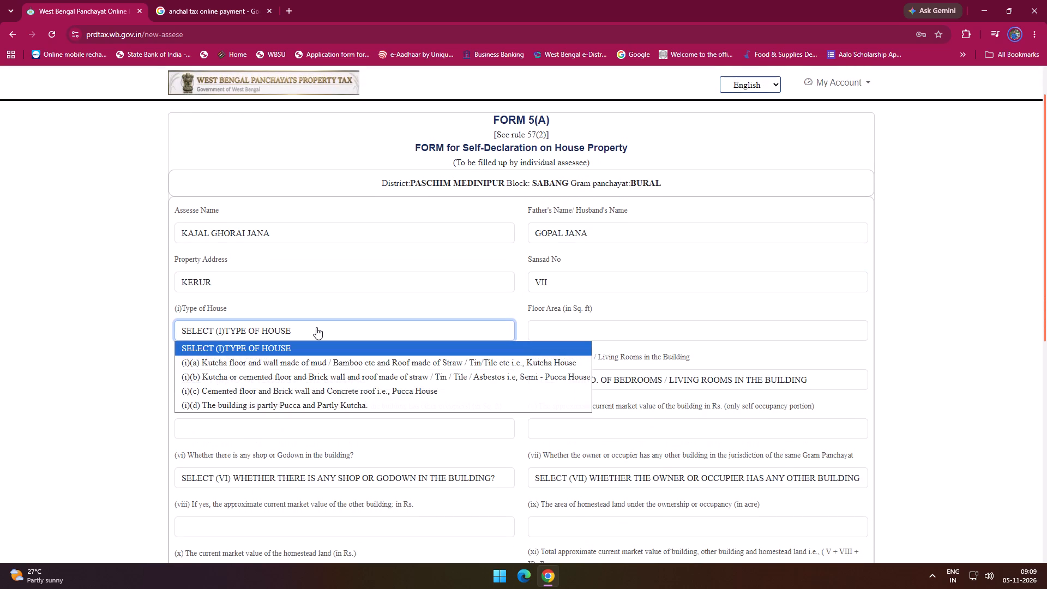
click(316, 362)
click(610, 328)
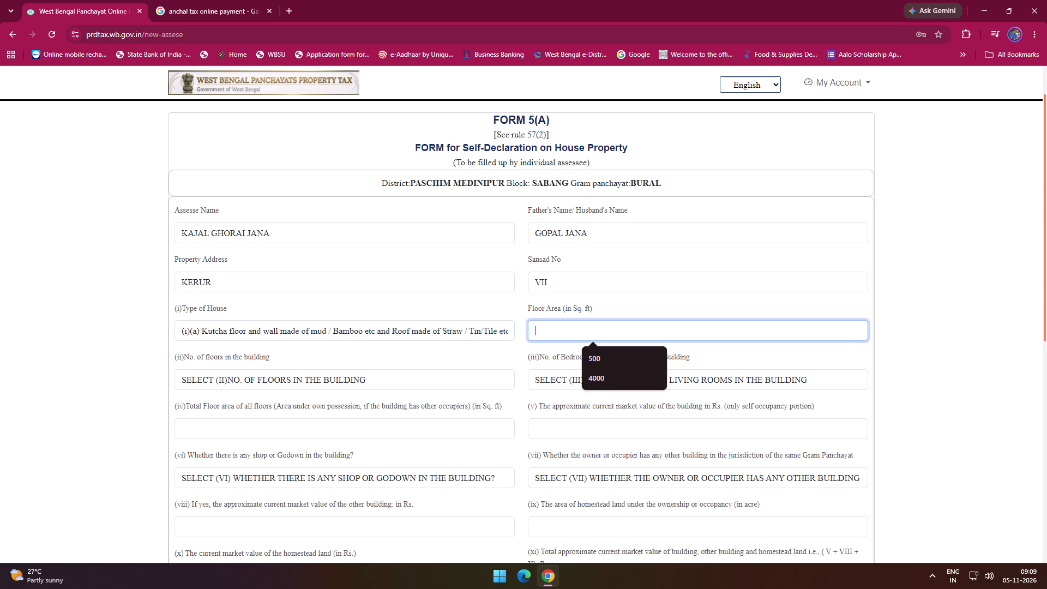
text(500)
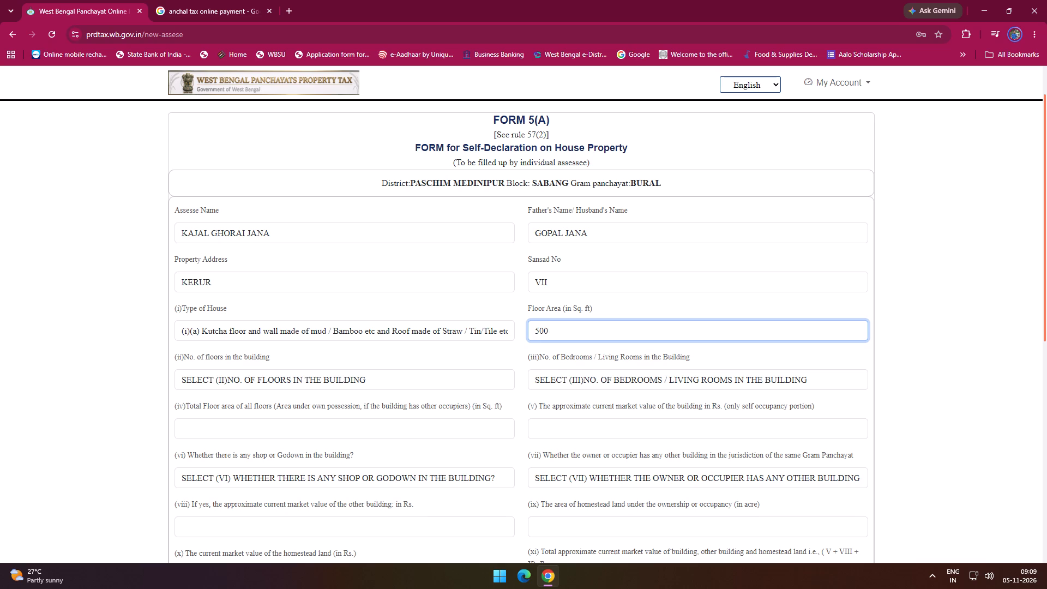
click(404, 368)
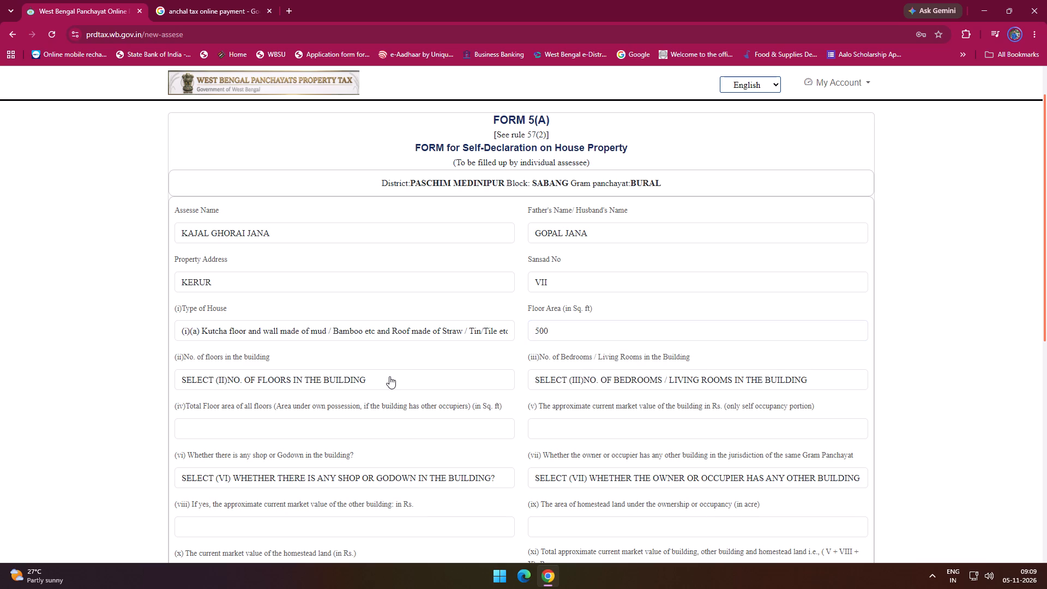
Look over the remaining Form 5(A) fields down to the consumer number and deed upload.
scroll(462, 353, down, 6)
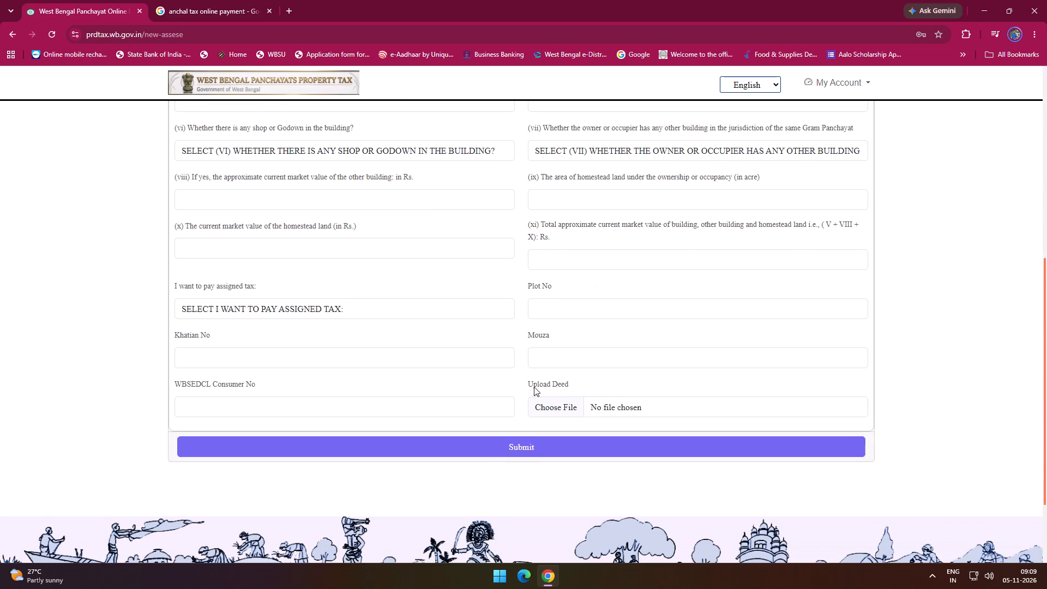
scroll(528, 380, up, 1)
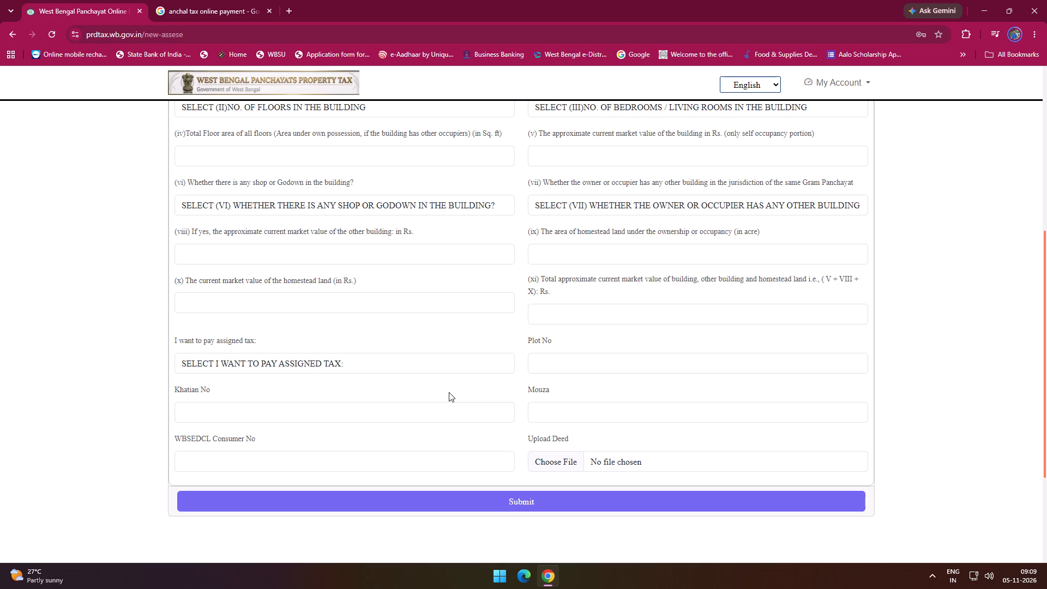
click(330, 462)
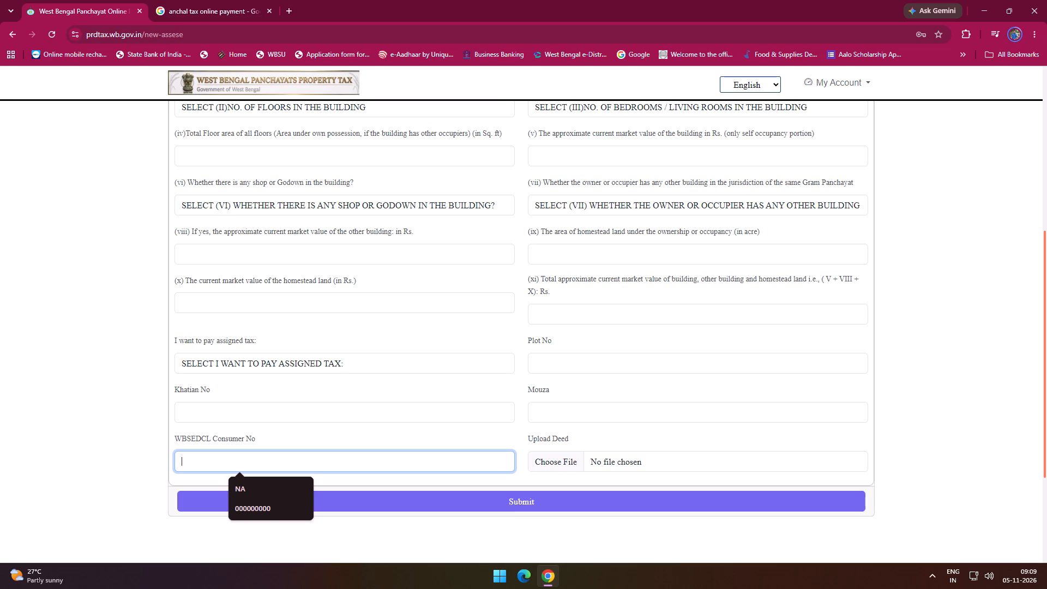
scroll(354, 313, up, 2)
scroll(437, 244, up, 3)
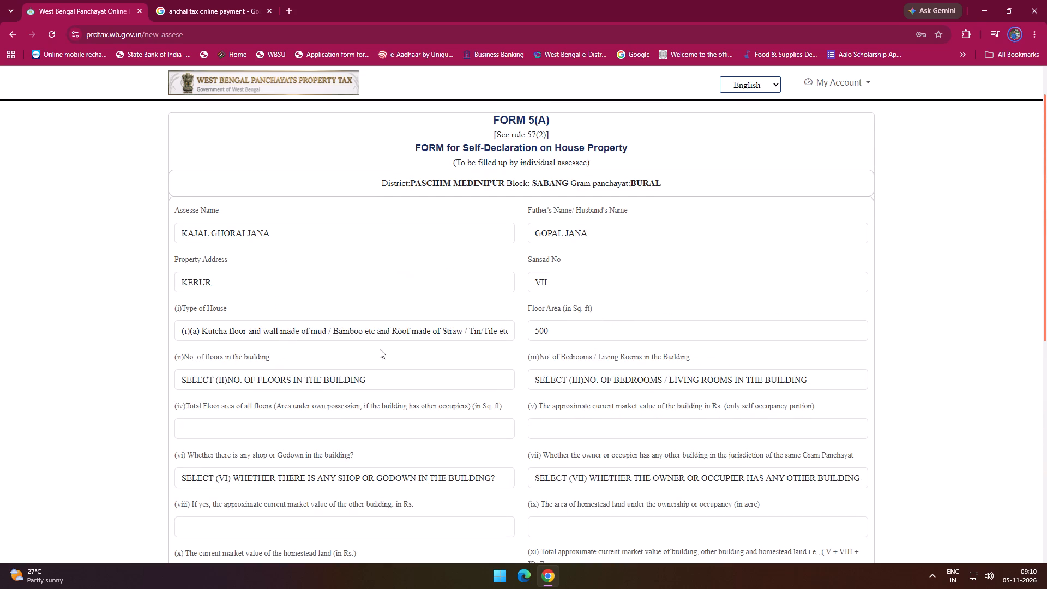
Set the number of floors in the building to 1 and the number of bedrooms / living rooms to 1.
click(360, 381)
click(336, 405)
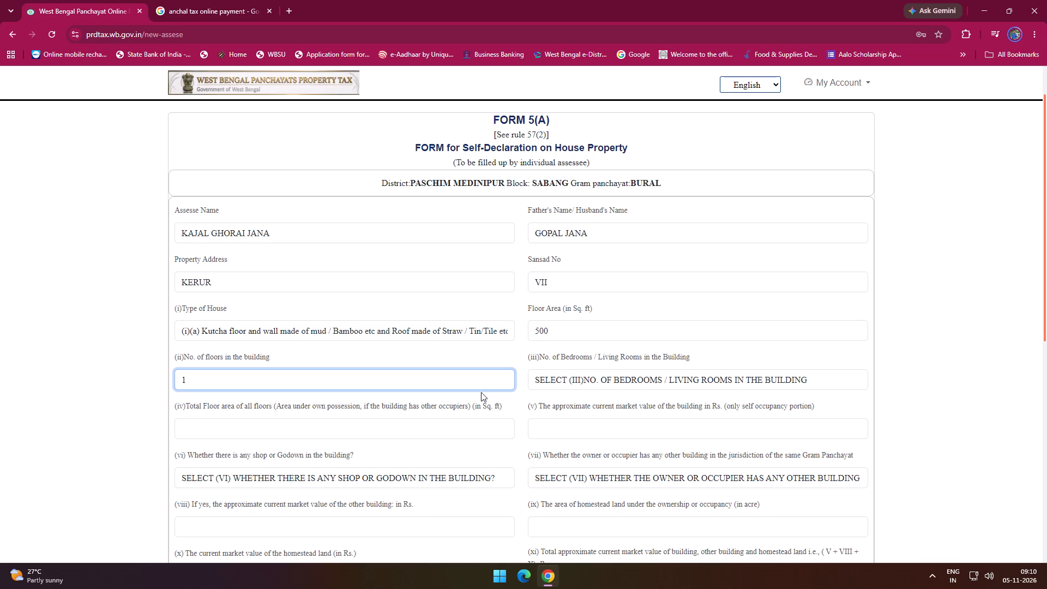
click(615, 384)
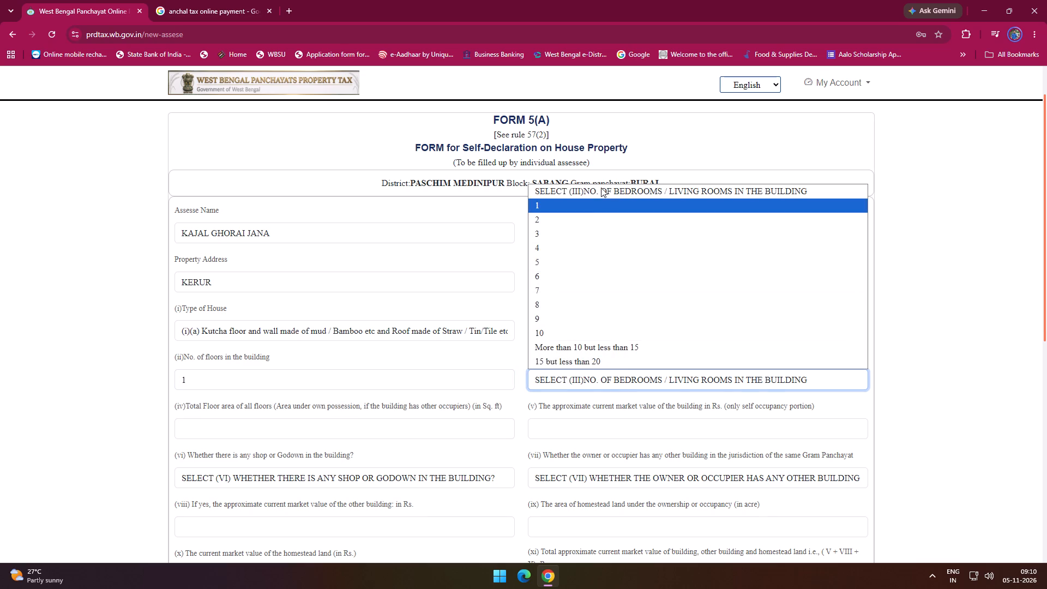
click(593, 202)
Enter 500 sq. ft as the total floor area of all floors and Rs. 30000 as the building's approximate current market value.
scroll(512, 399, down, 1)
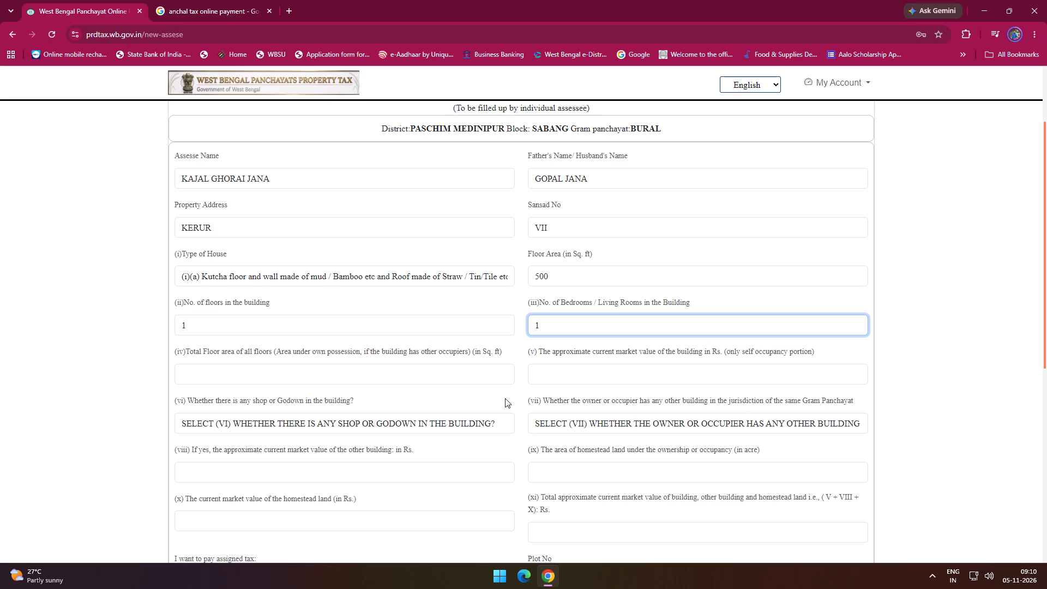
click(398, 378)
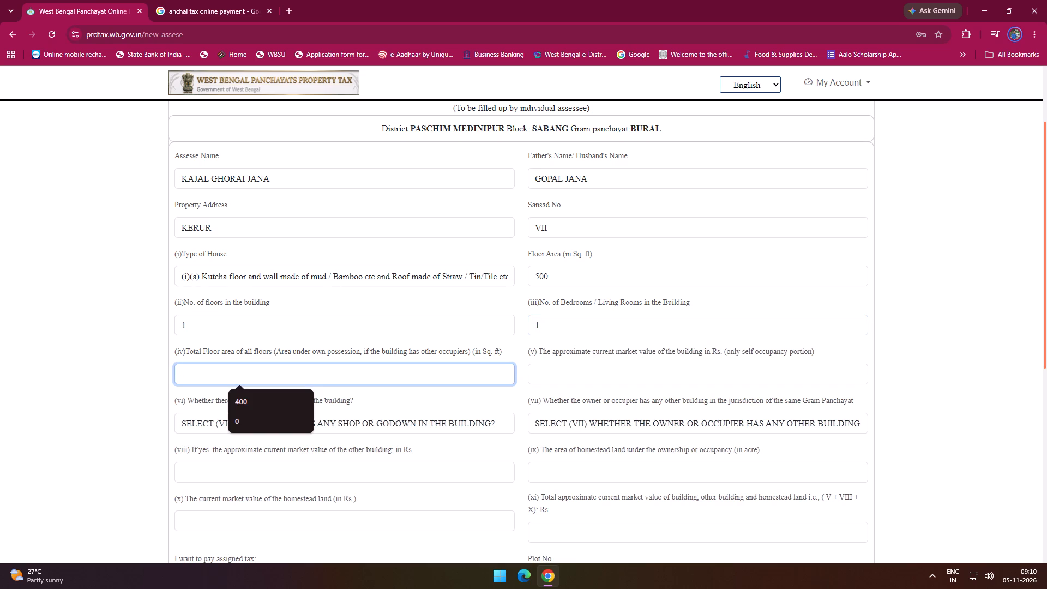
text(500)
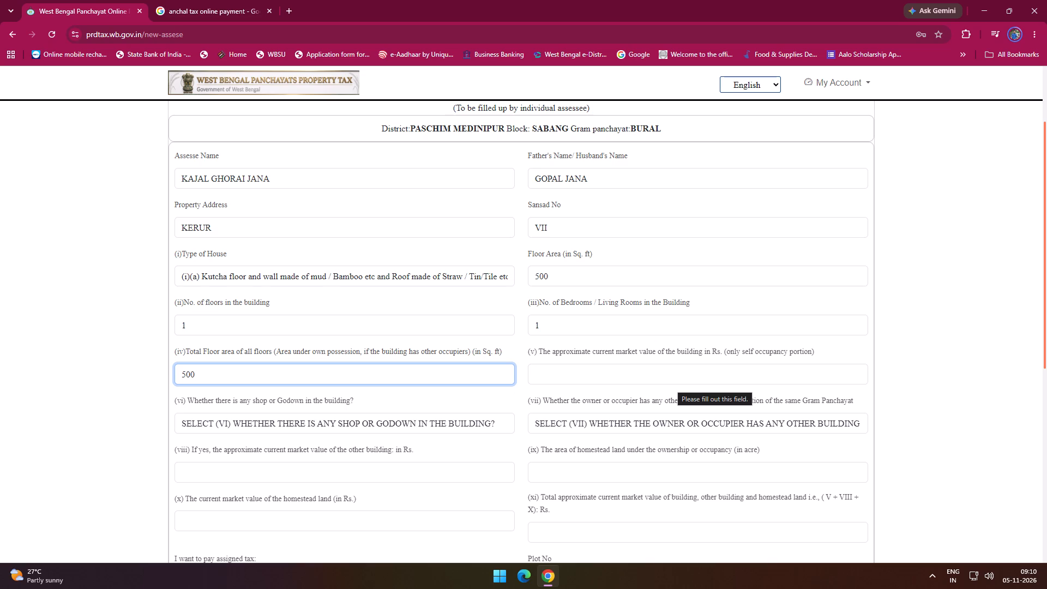
click(672, 384)
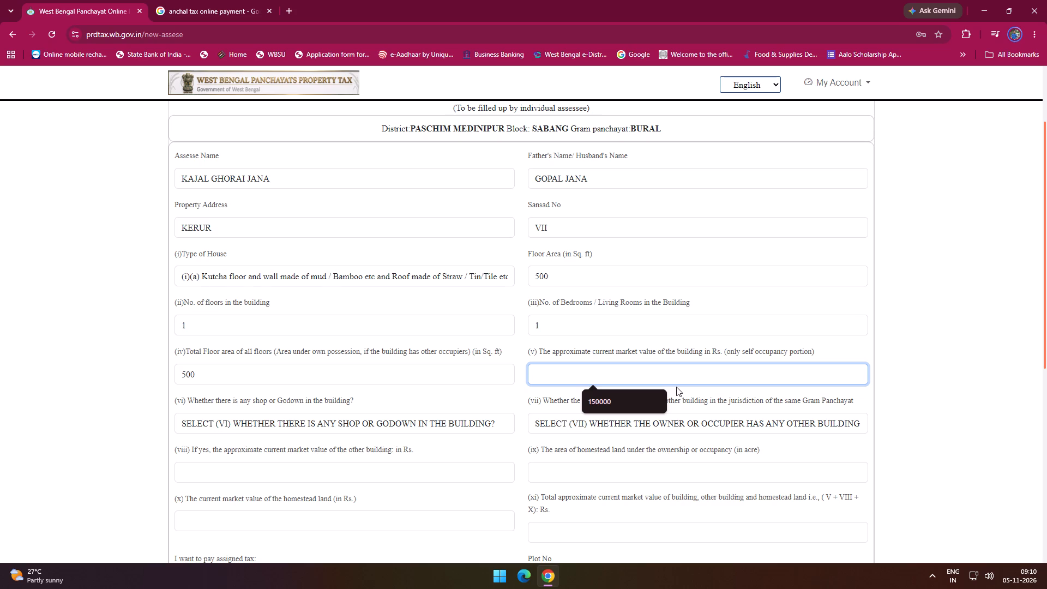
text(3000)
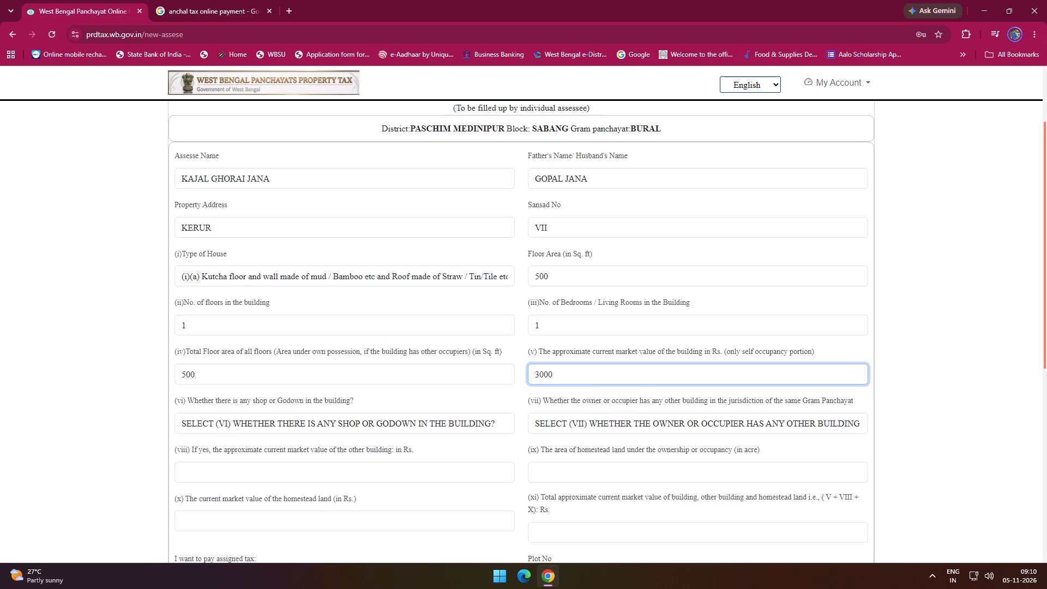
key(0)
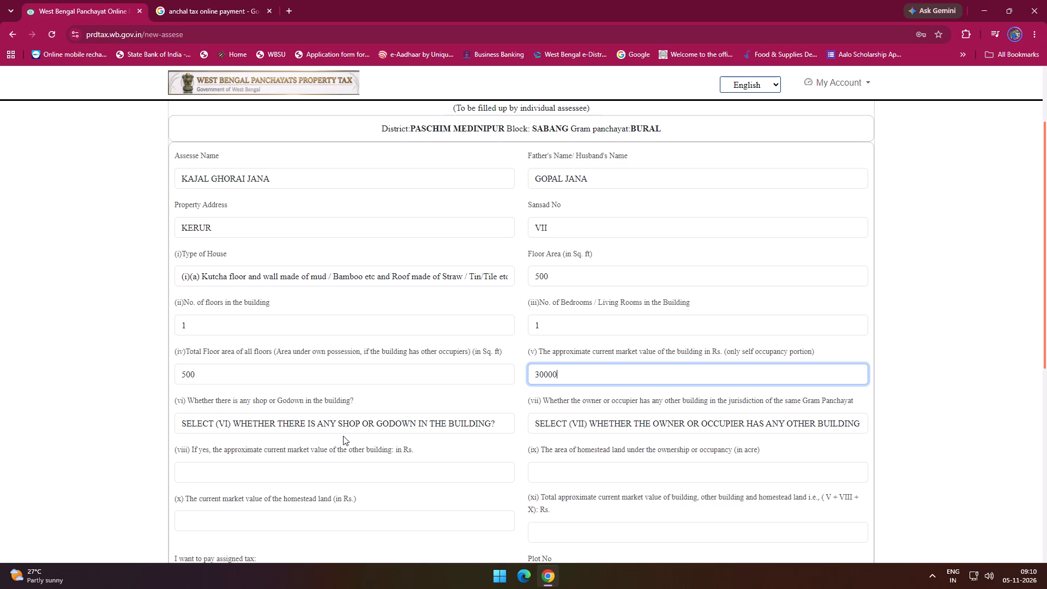
Answer No to both the shop or godown question and the question about any other building in the same Gram Panchayat.
click(343, 436)
click(343, 431)
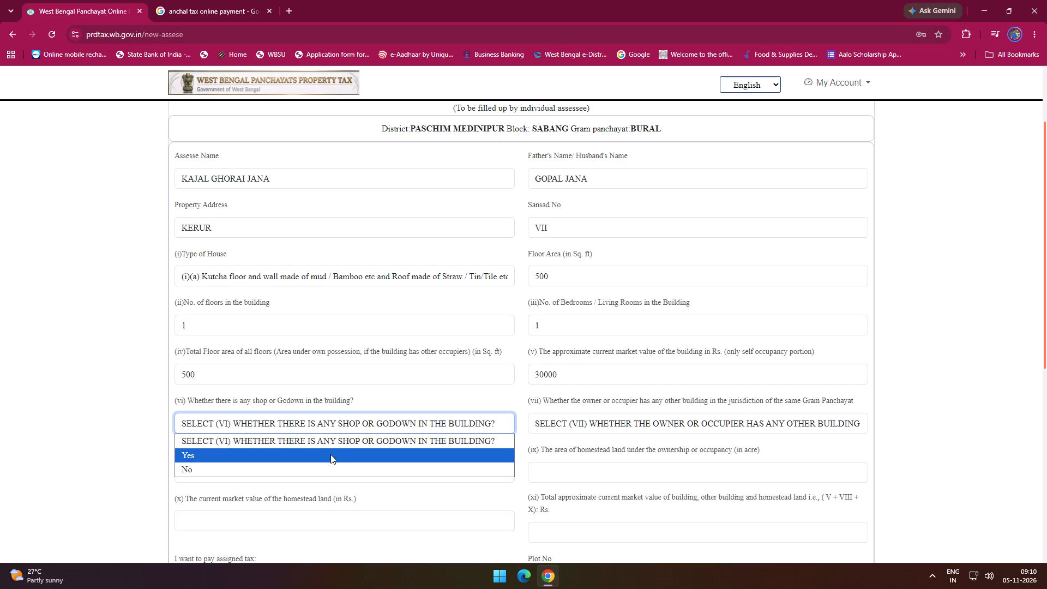
click(326, 465)
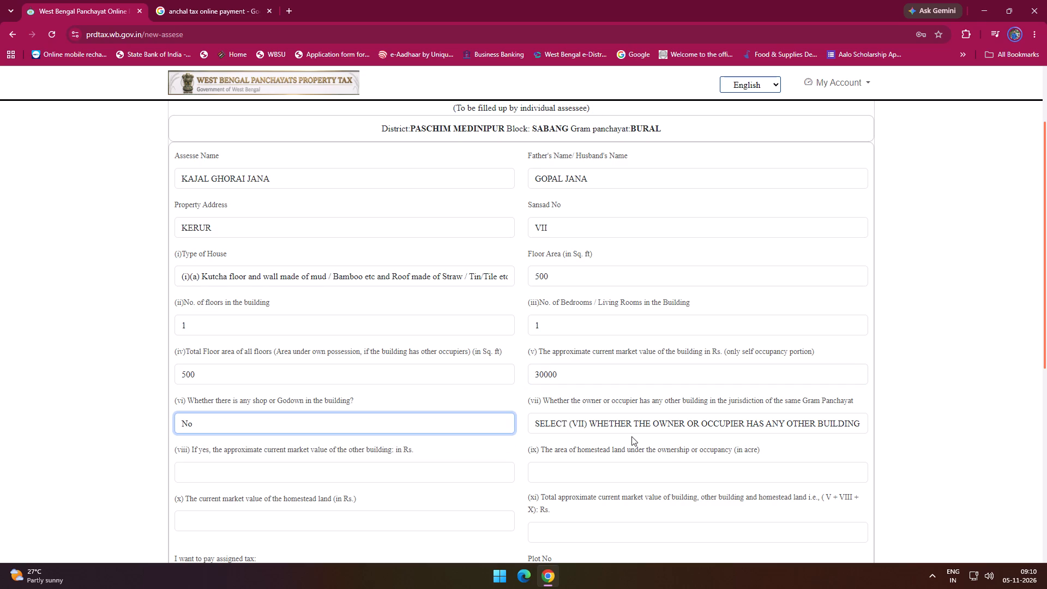
click(702, 437)
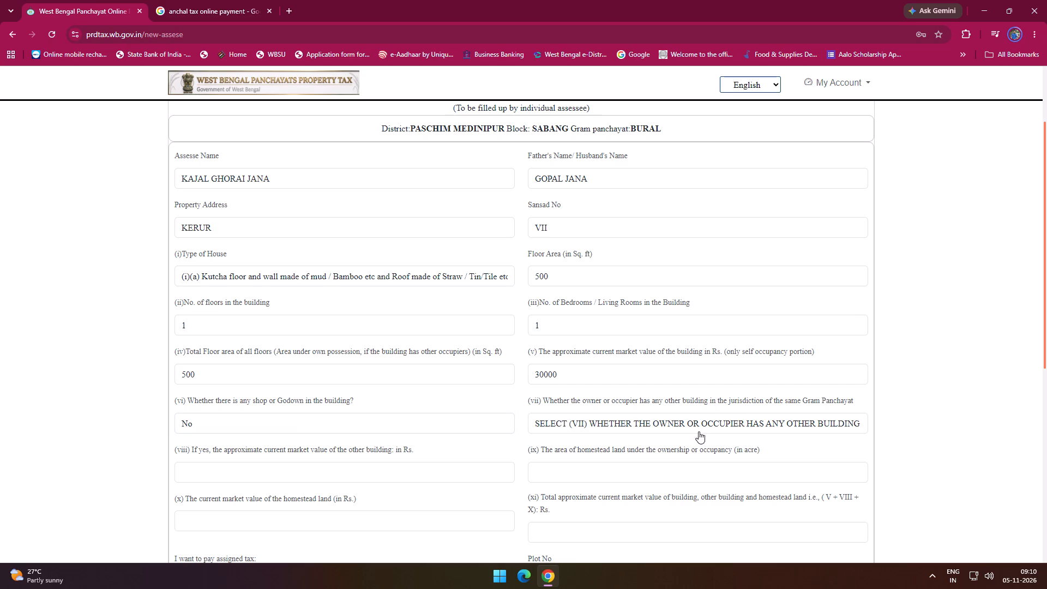
click(699, 431)
click(543, 471)
Enter 0.02 acre as the homestead land area and Rs. 40000 as its current market value.
scroll(697, 456, down, 2)
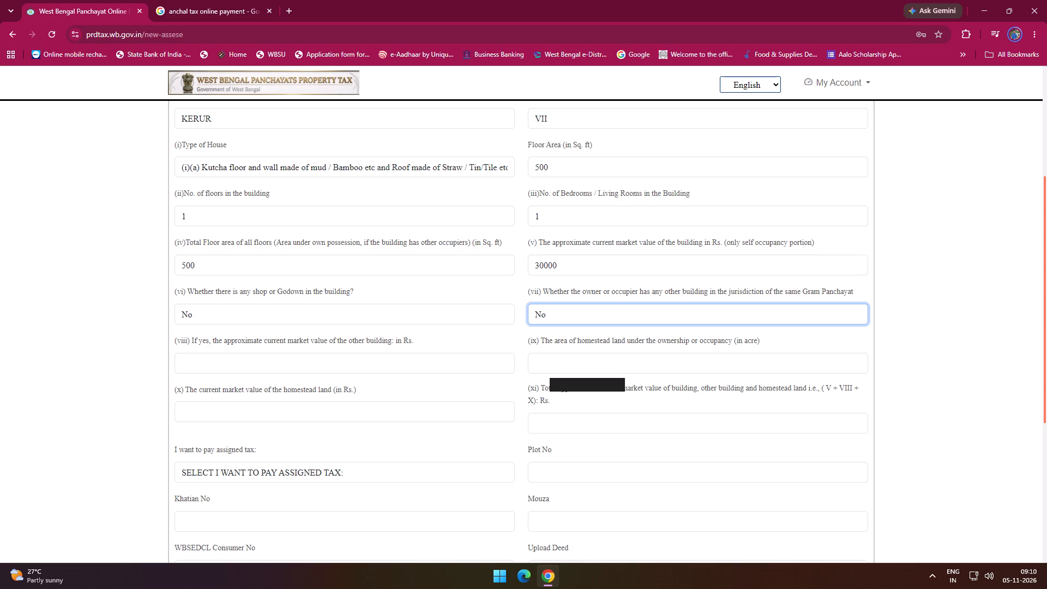
click(690, 358)
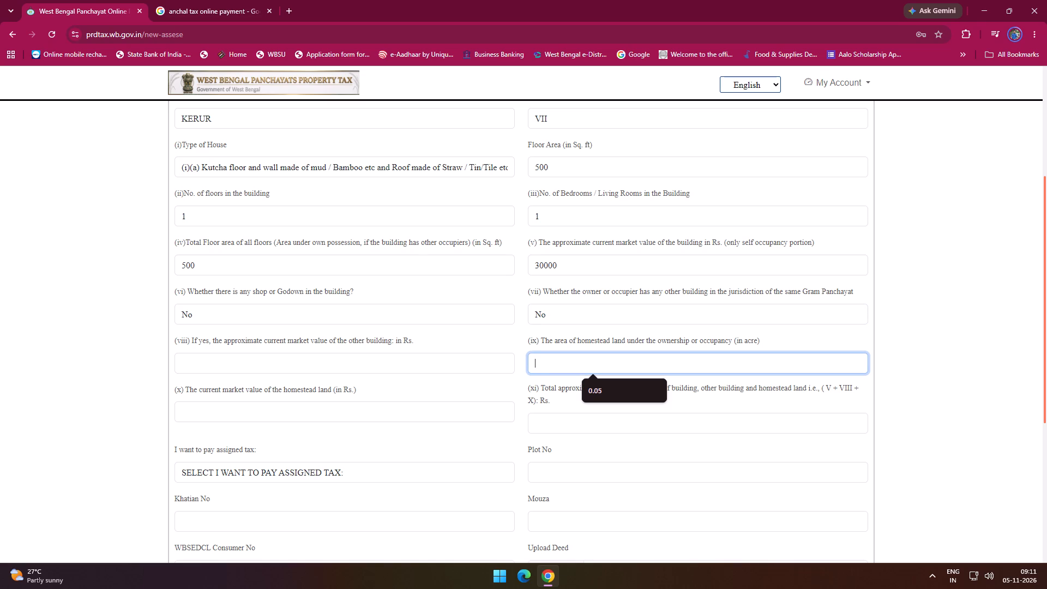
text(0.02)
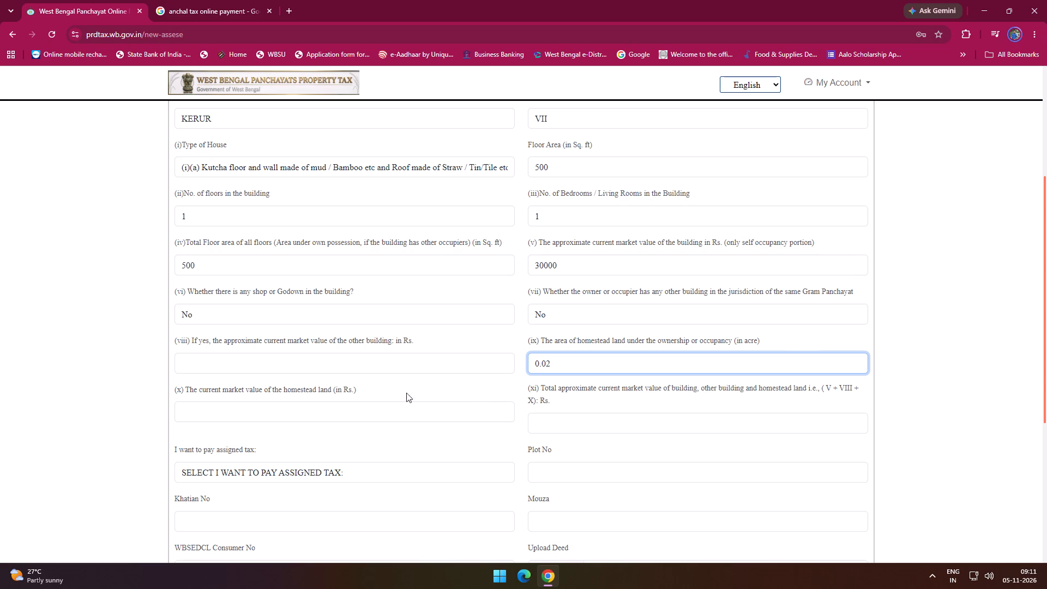
click(362, 416)
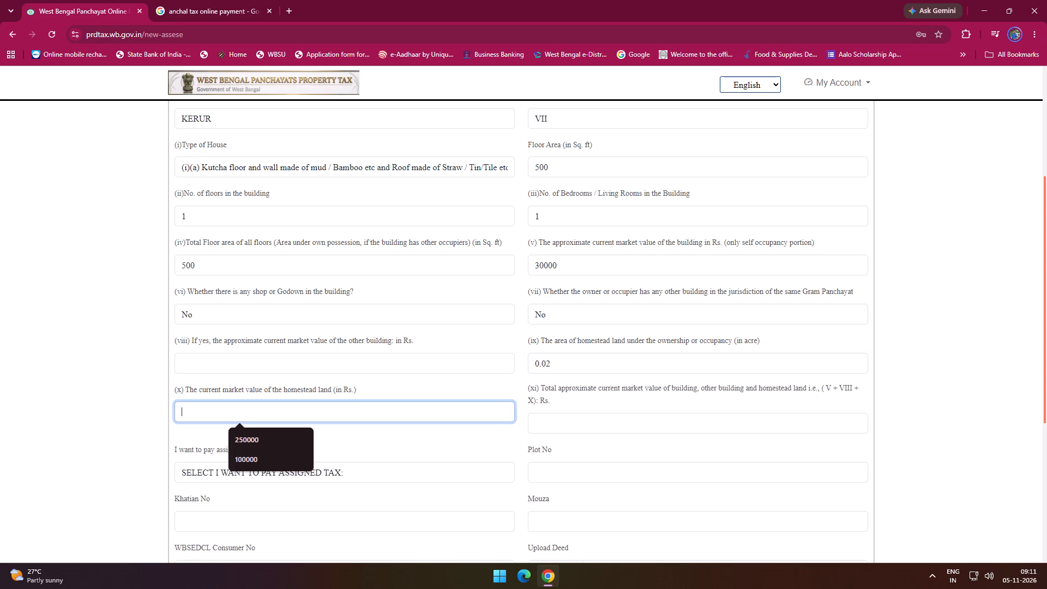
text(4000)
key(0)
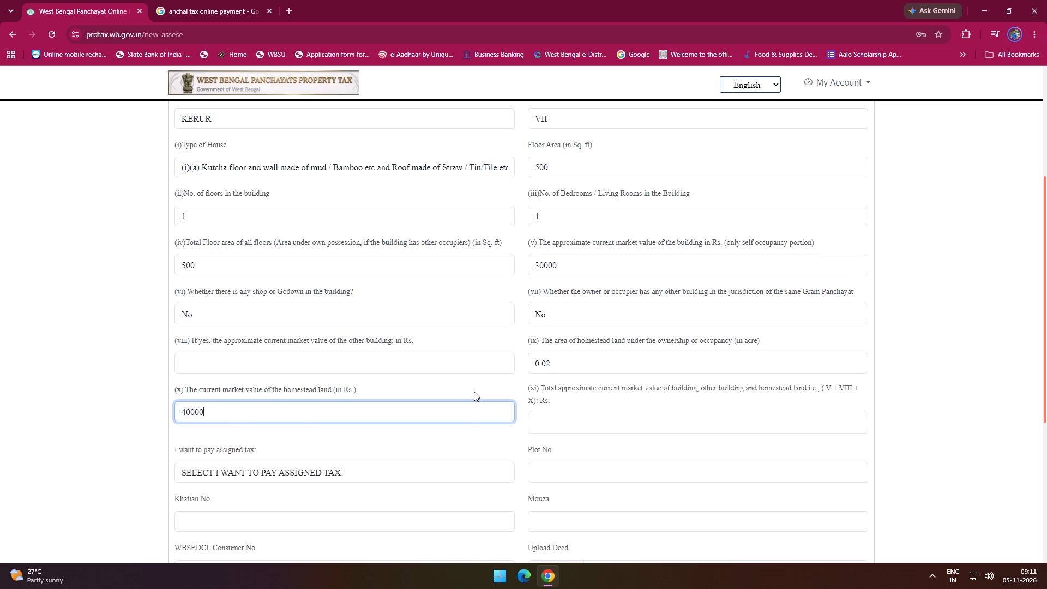
Enter Rs. 70000 as the total approximate current market value of the building, other building and homestead land.
click(460, 440)
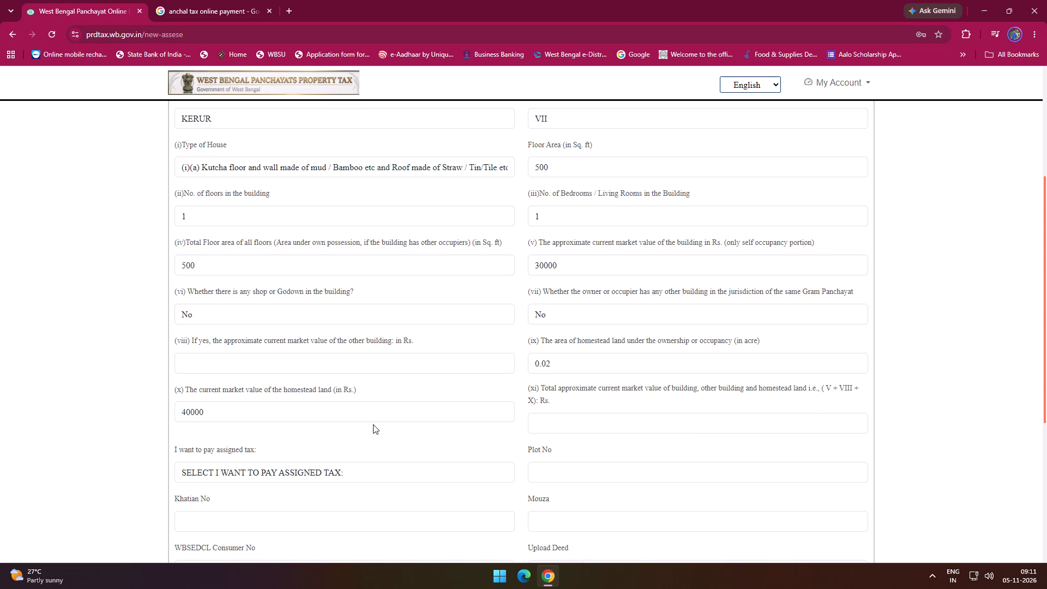
scroll(359, 422, up, 2)
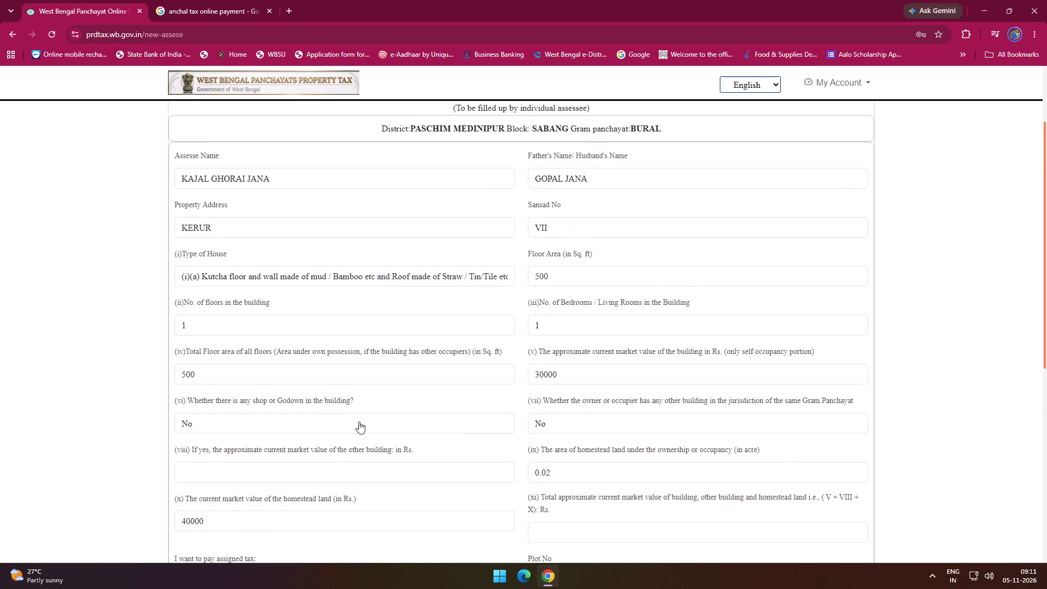
scroll(359, 422, down, 1)
scroll(581, 433, down, 1)
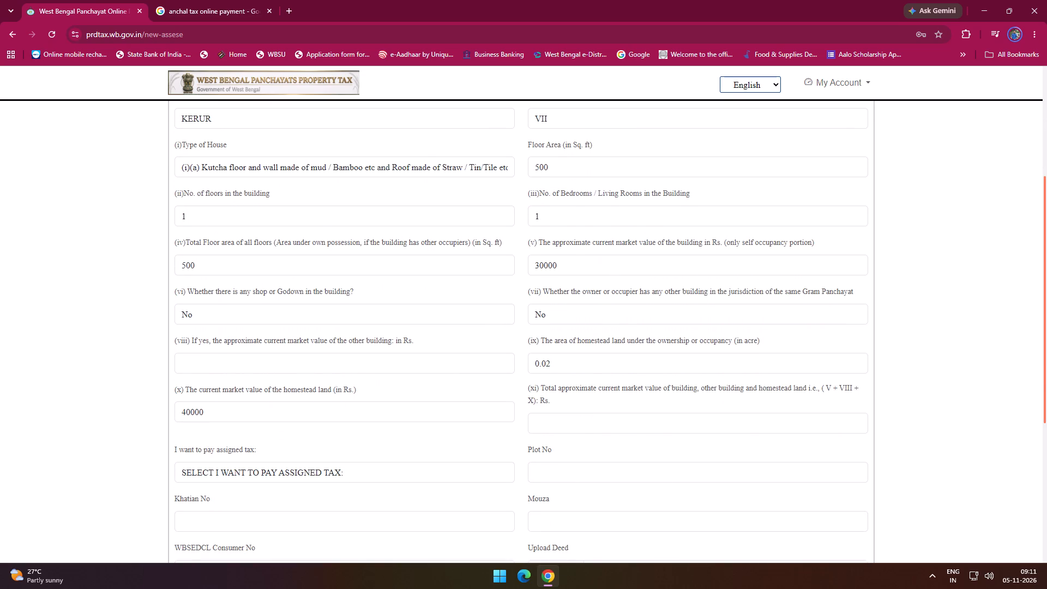
click(580, 420)
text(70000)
click(543, 431)
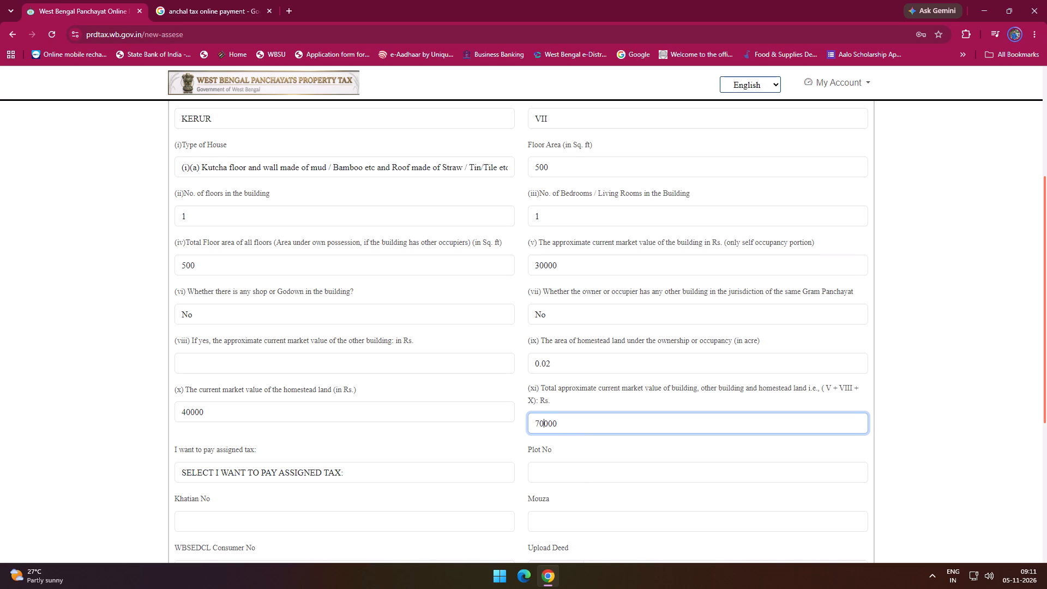
Choose to pay the assigned tax Annually.
scroll(504, 431, down, 2)
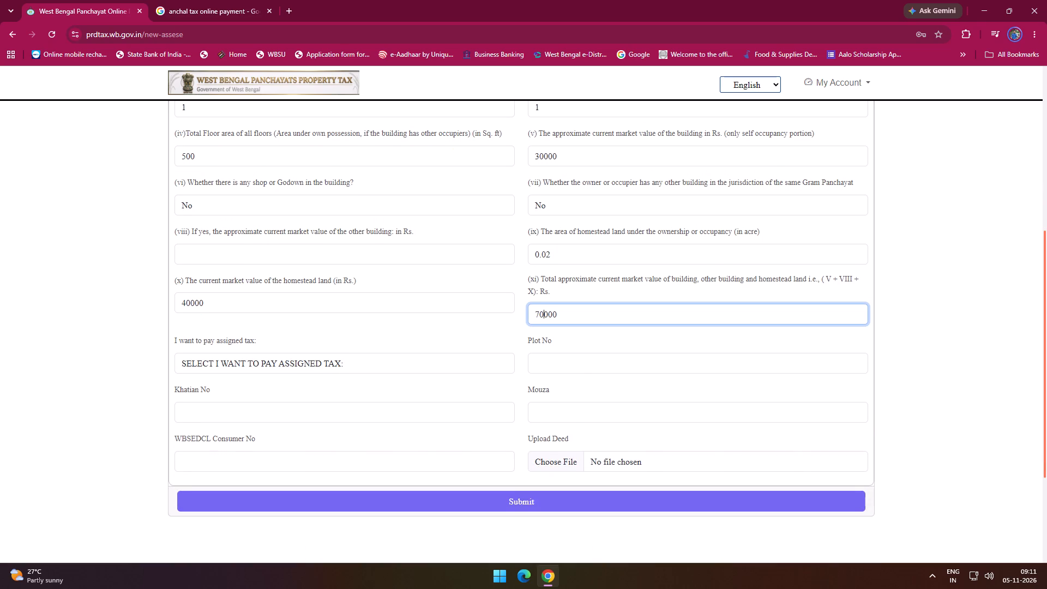
click(385, 370)
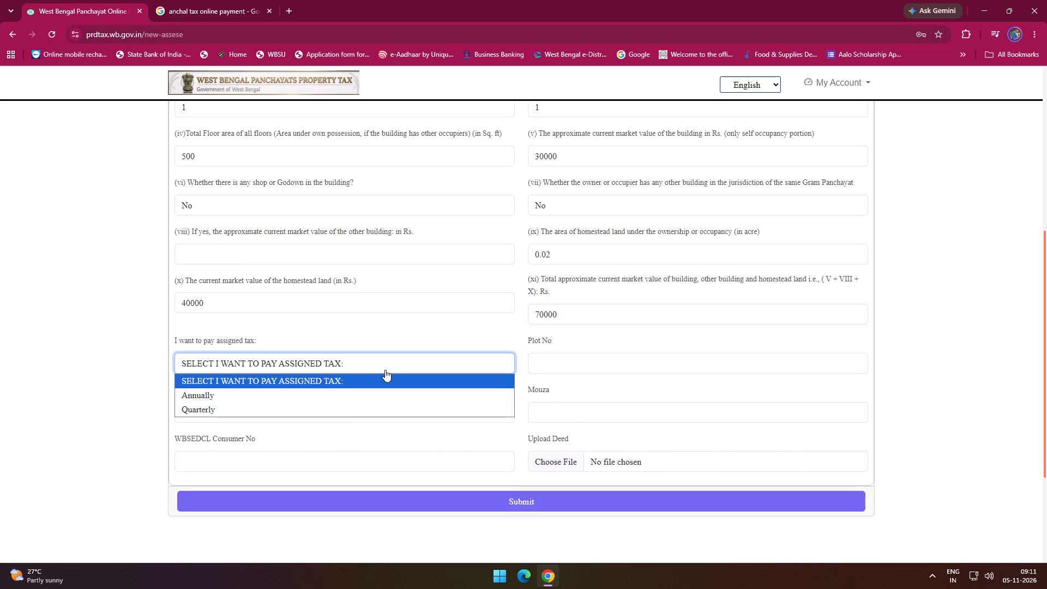
click(375, 404)
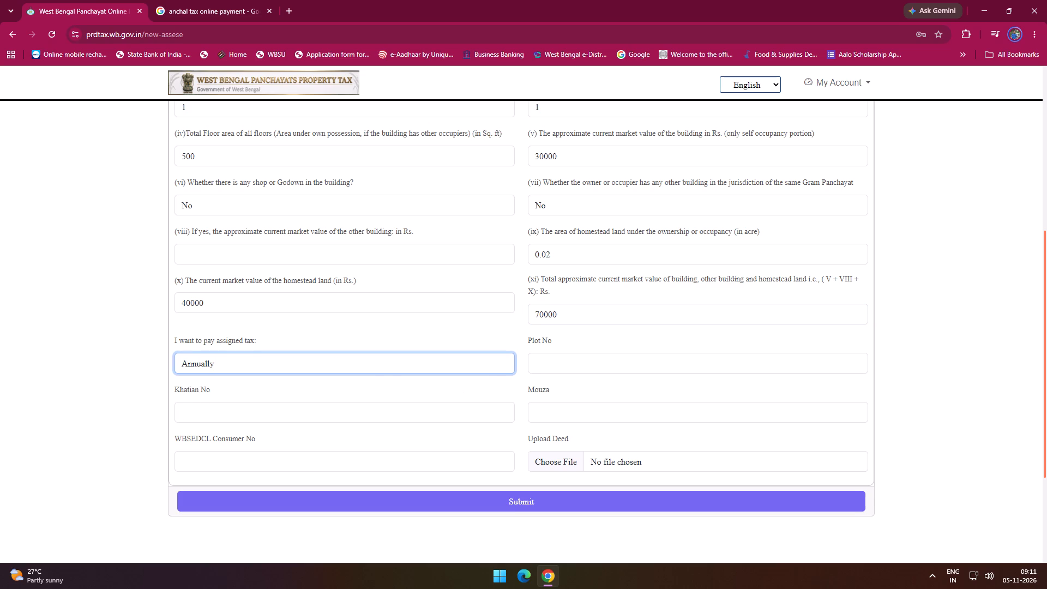
Fill in the property's land record details: the Khatian number, the plot number and the Mouza number.
scroll(381, 378, down, 1)
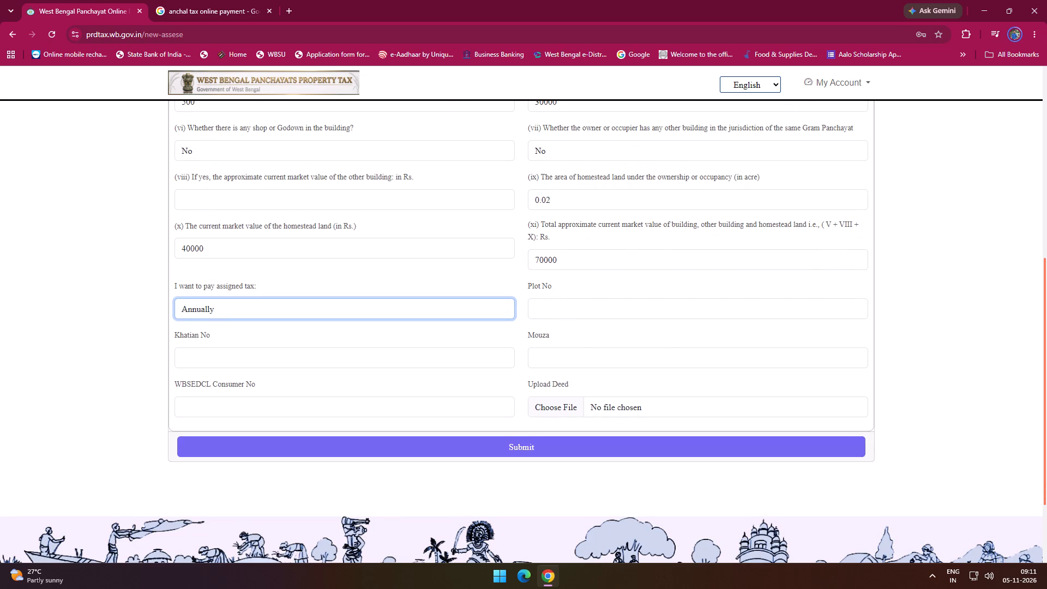
click(567, 309)
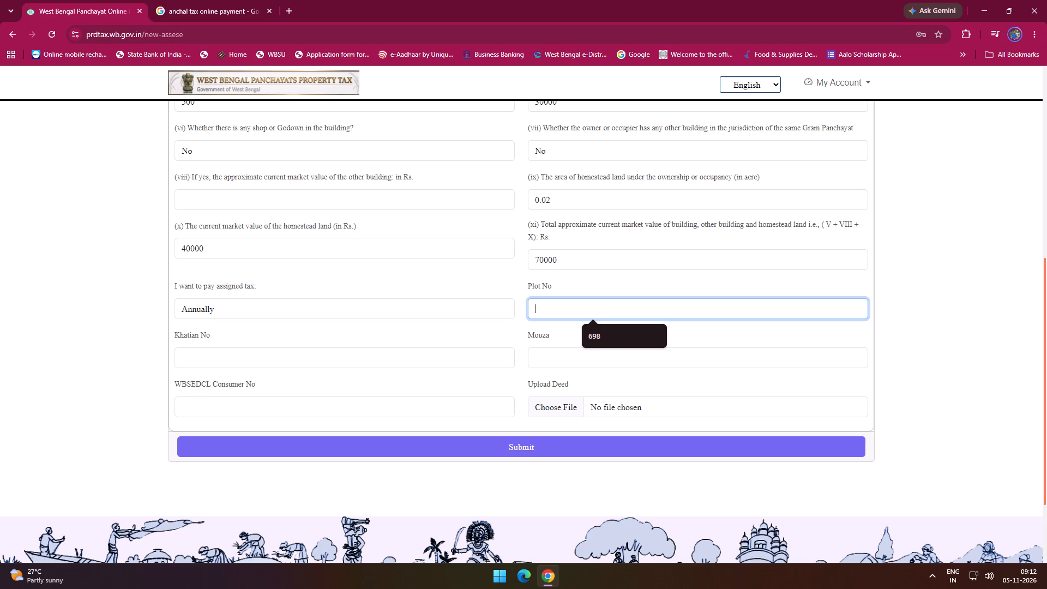
click(309, 352)
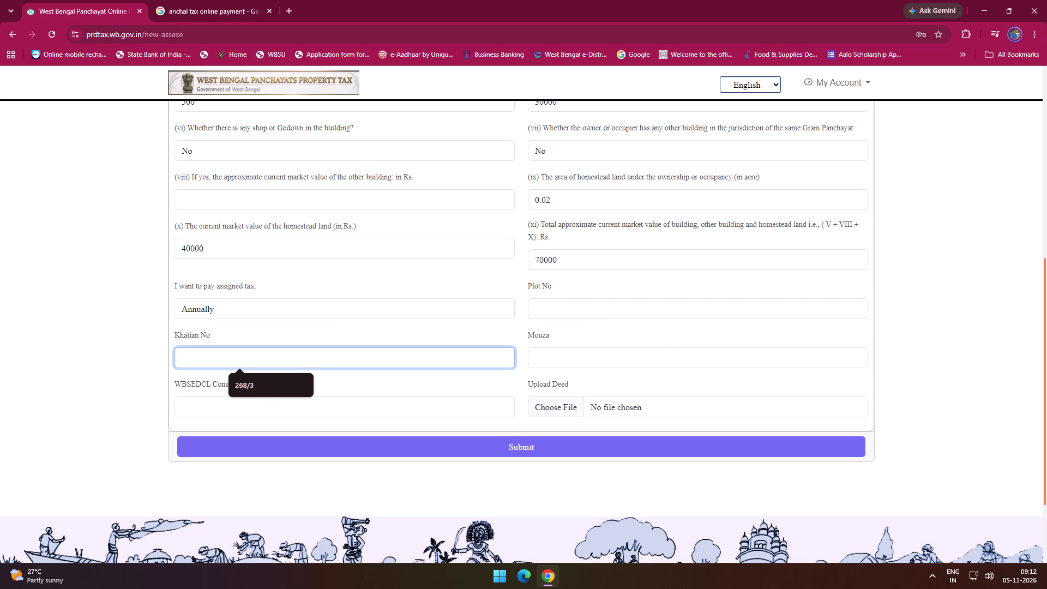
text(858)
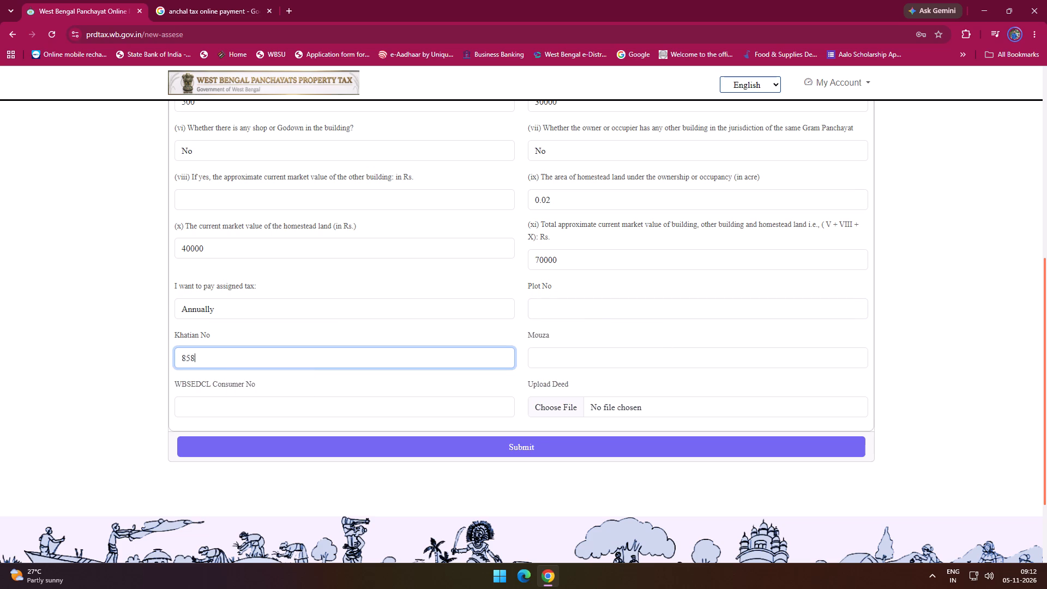
click(568, 304)
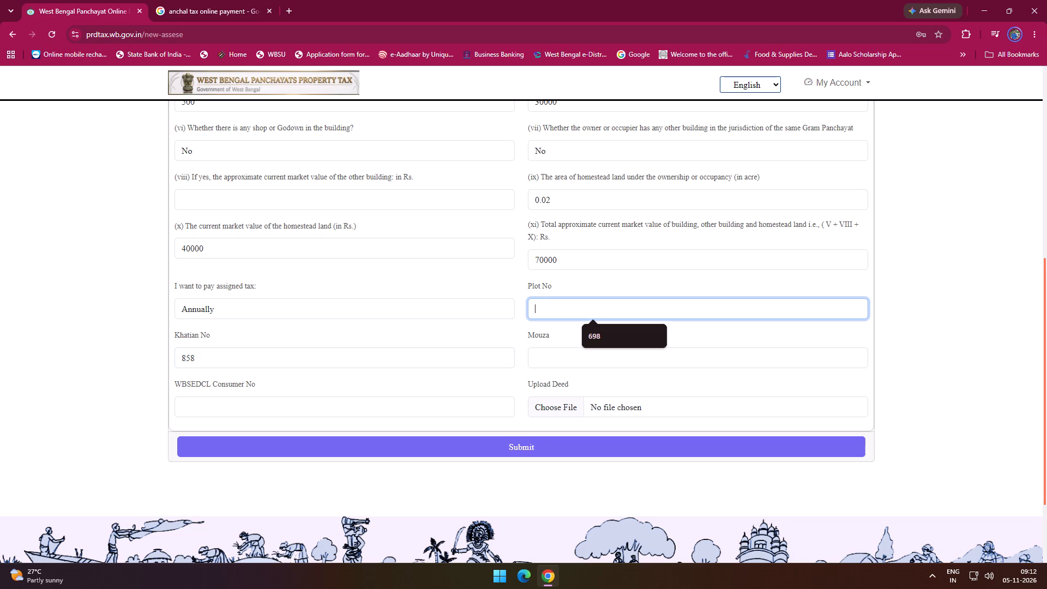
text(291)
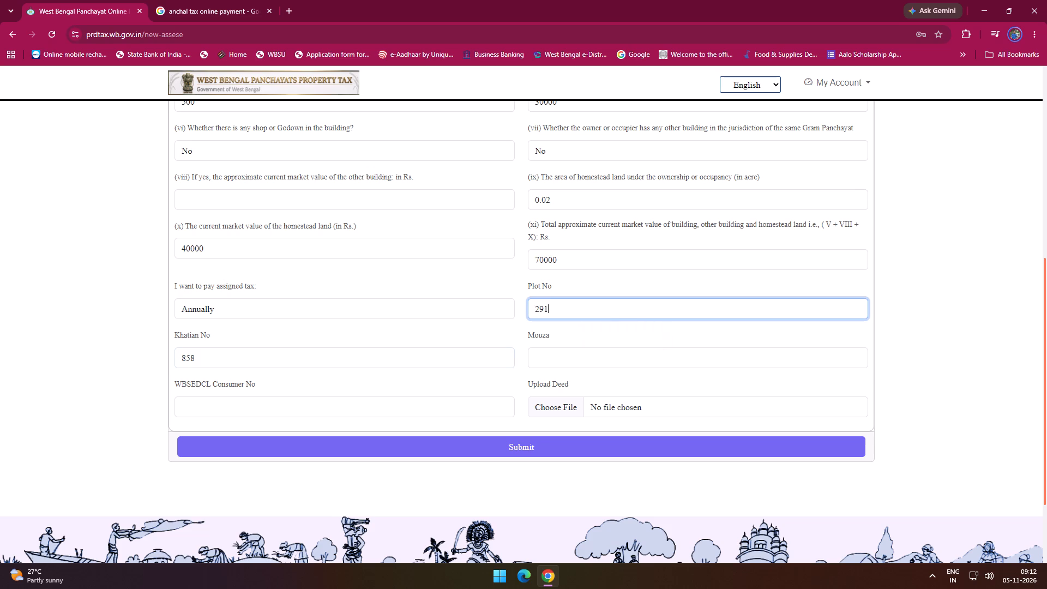
click(499, 323)
click(596, 355)
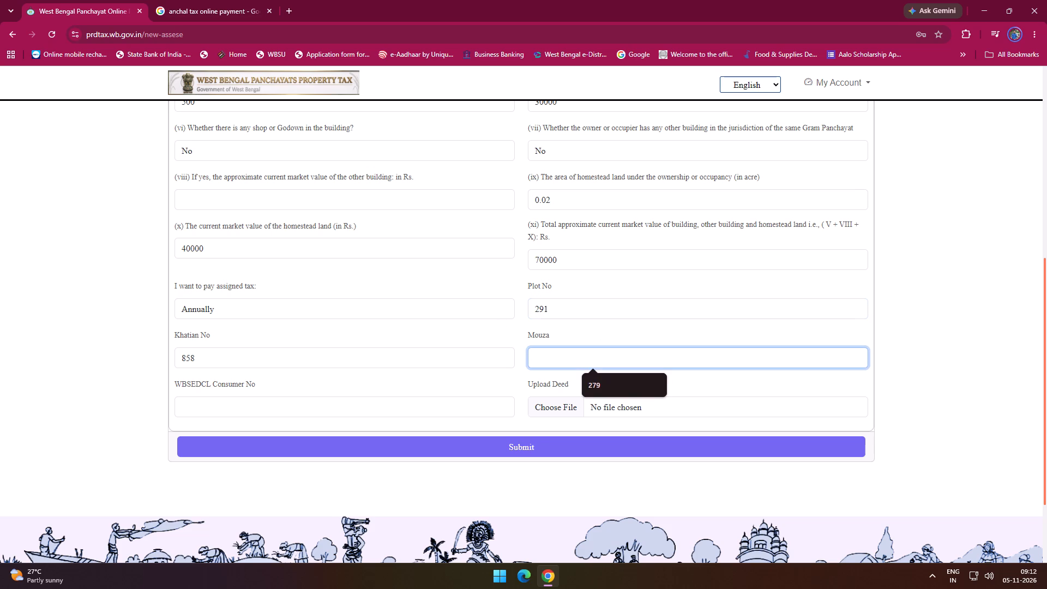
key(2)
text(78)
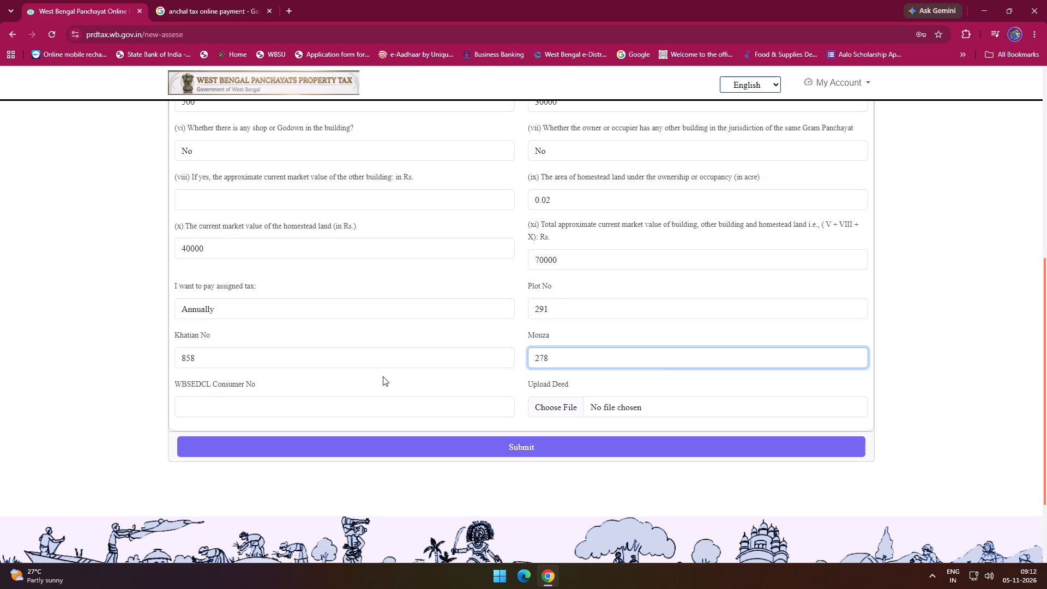
click(378, 381)
Start the entry for the WBSEDCL consumer number.
click(281, 413)
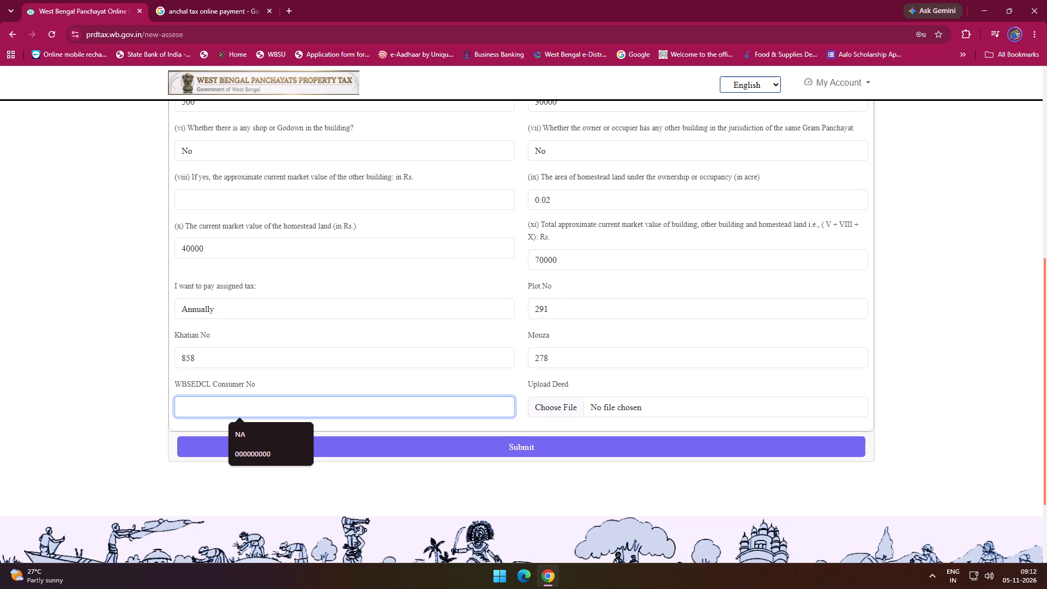
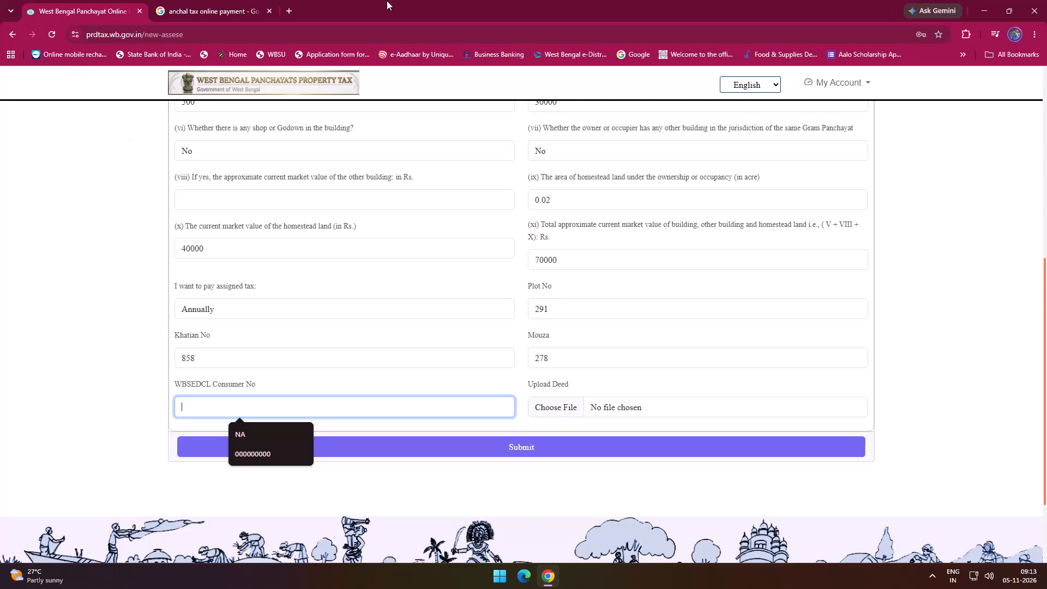
Search the web for WBSEDCL in a new browser tab and open the electricity company's official website.
click(291, 8)
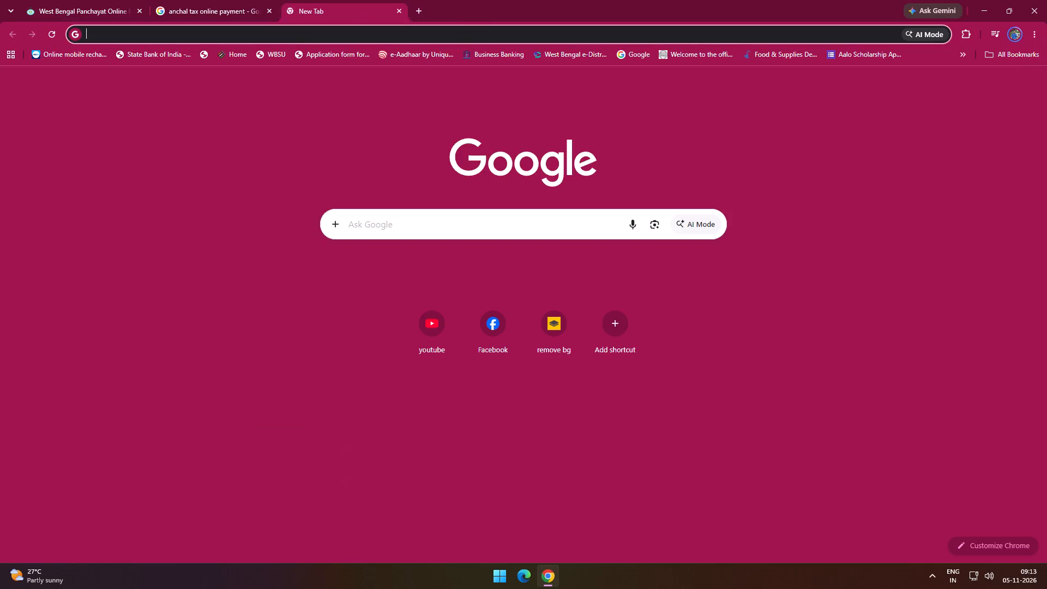
click(299, 37)
text(WBSEDCL)
key(space)
key(Return)
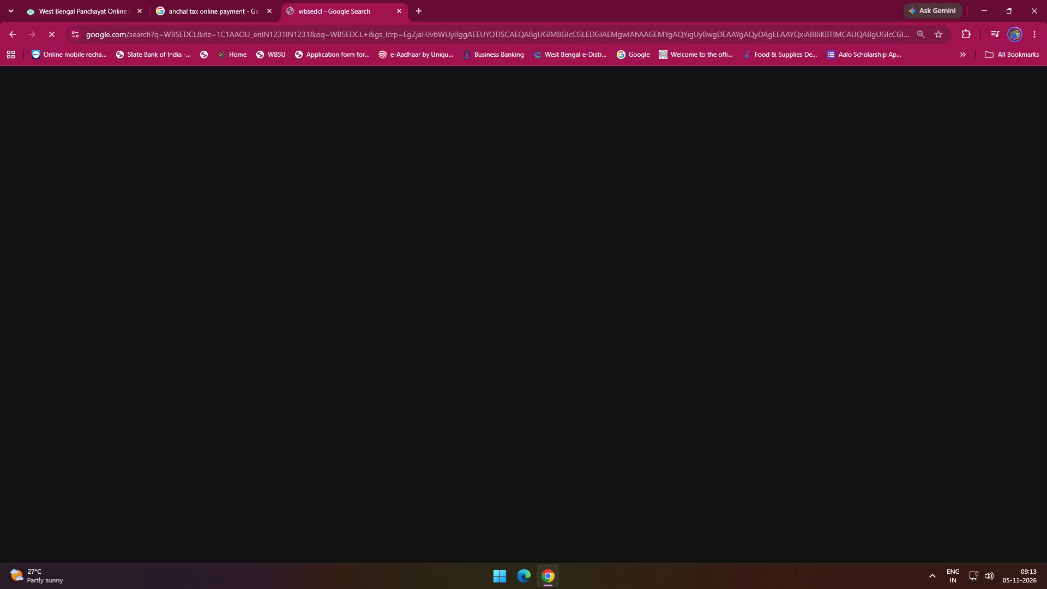
click(138, 176)
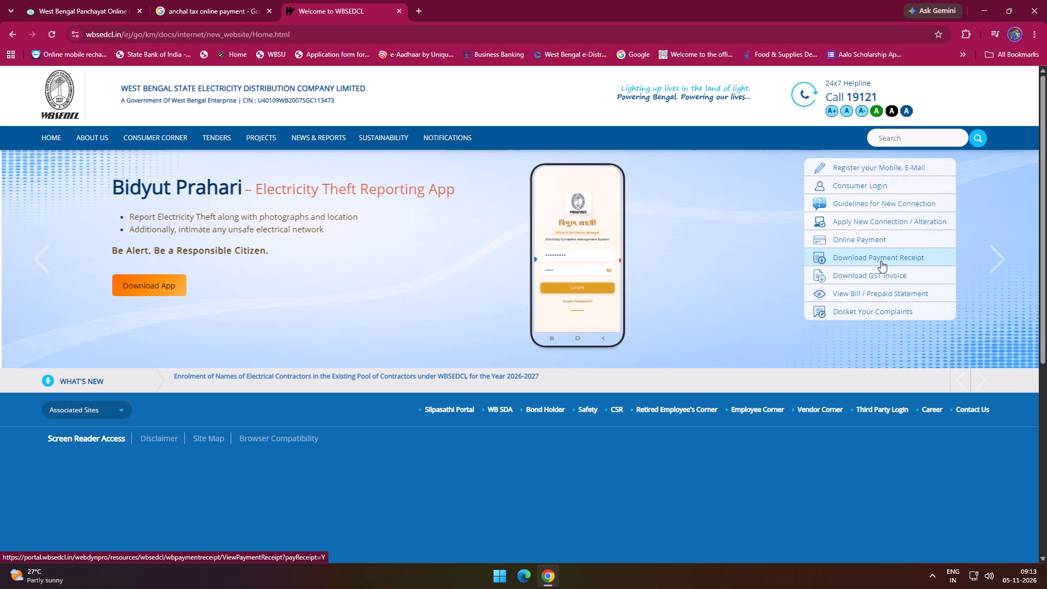
Open the Download Payment Receipt service on the WBSEDCL website.
click(881, 261)
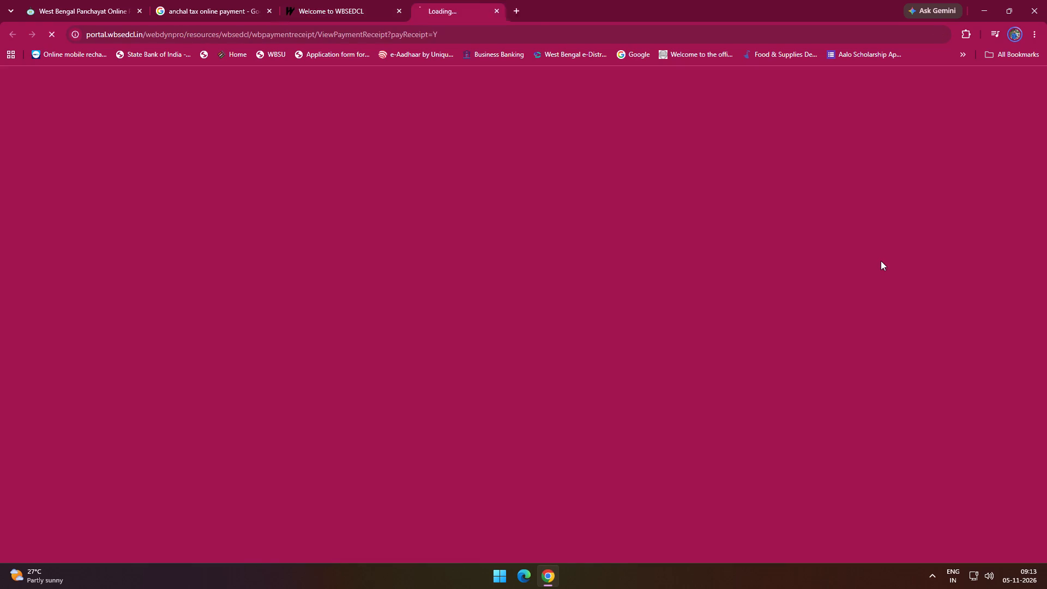
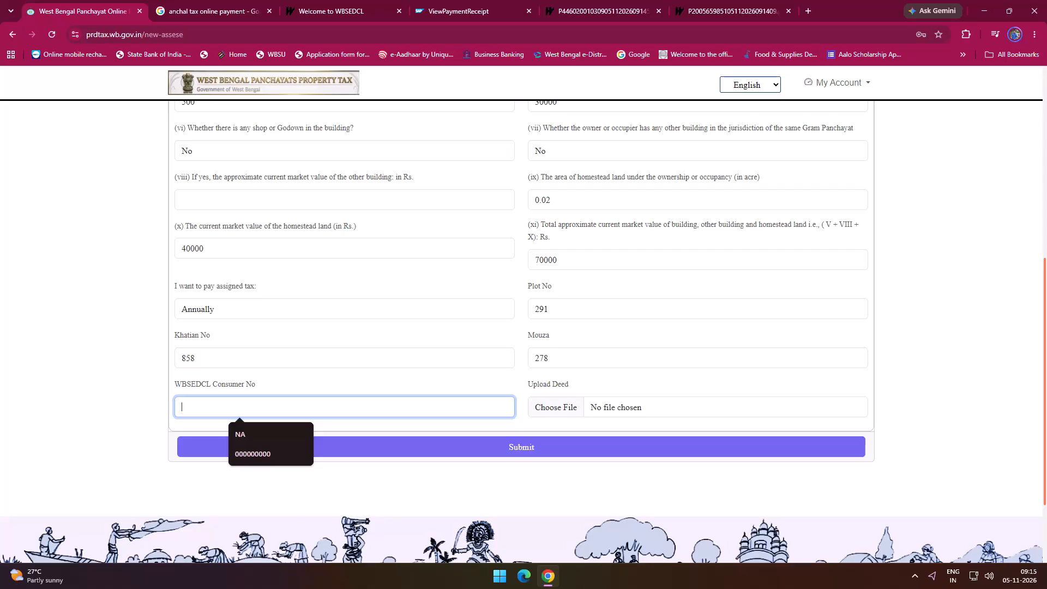
Enter the consumer number in the WBSEDCL Consumer No field and try to submit the self-declaration form.
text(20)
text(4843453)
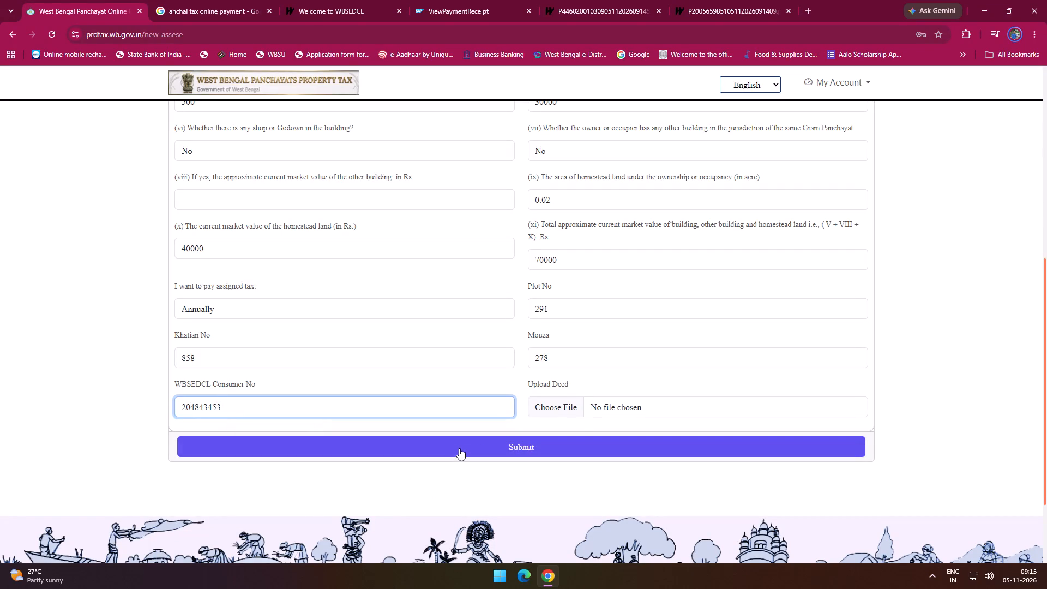
click(580, 454)
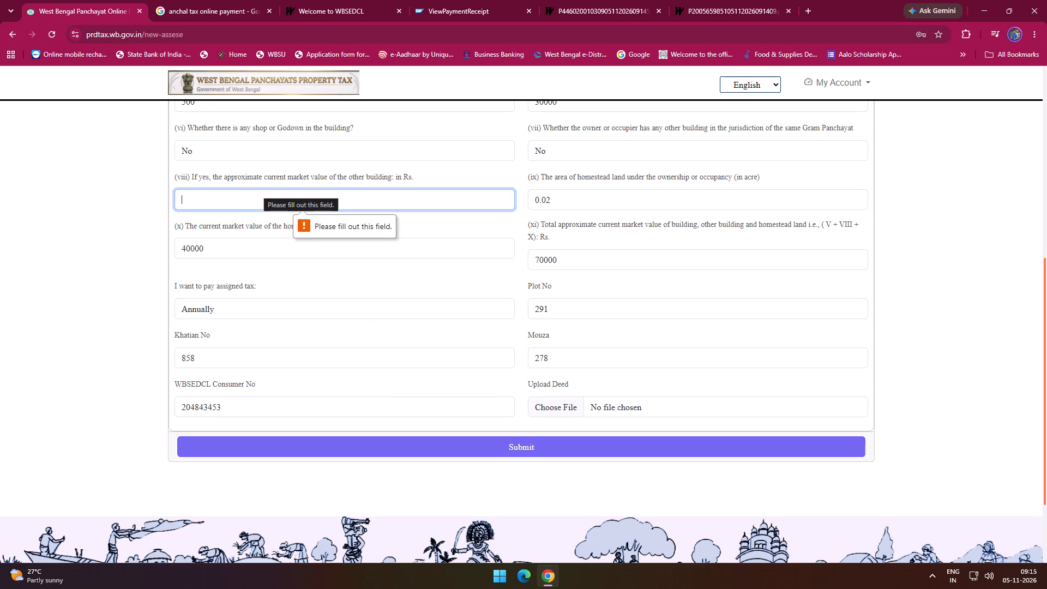
Set the approximate current market value of the other building to 0 and review the completed form entries.
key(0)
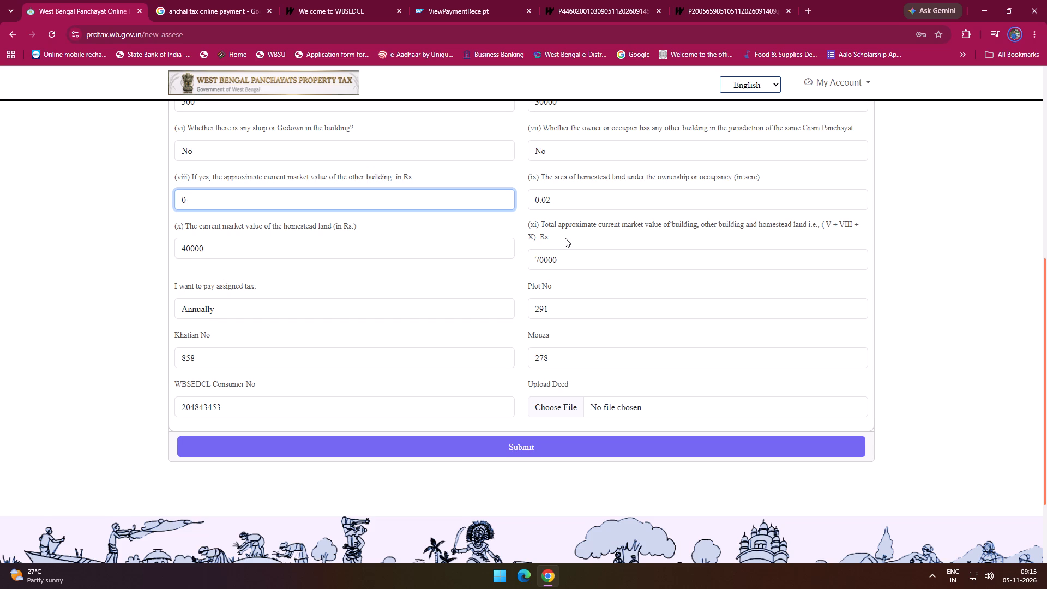
scroll(693, 364, down, 2)
scroll(693, 364, up, 12)
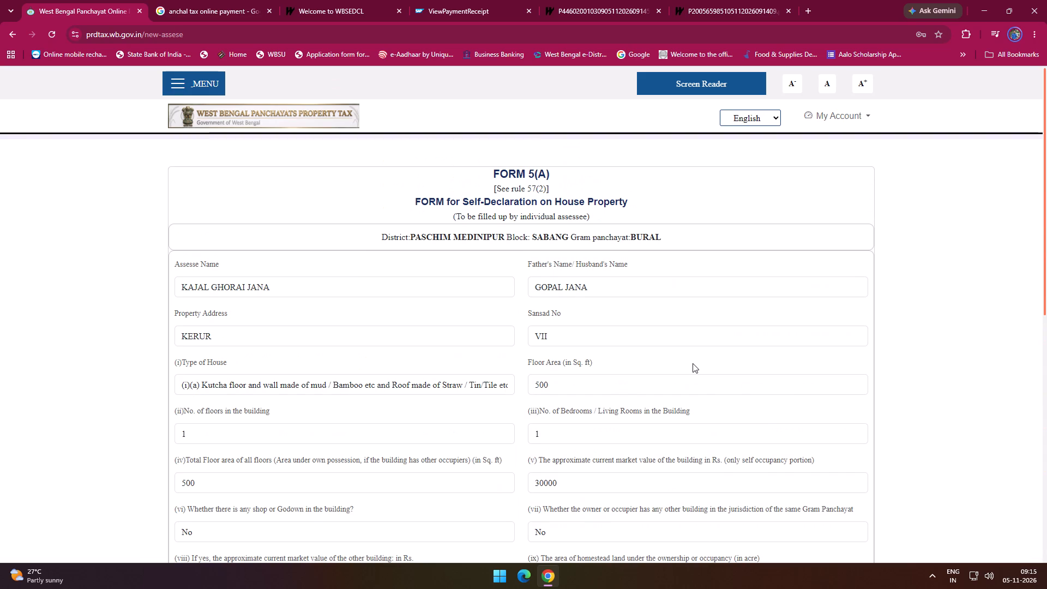
scroll(678, 361, down, 9)
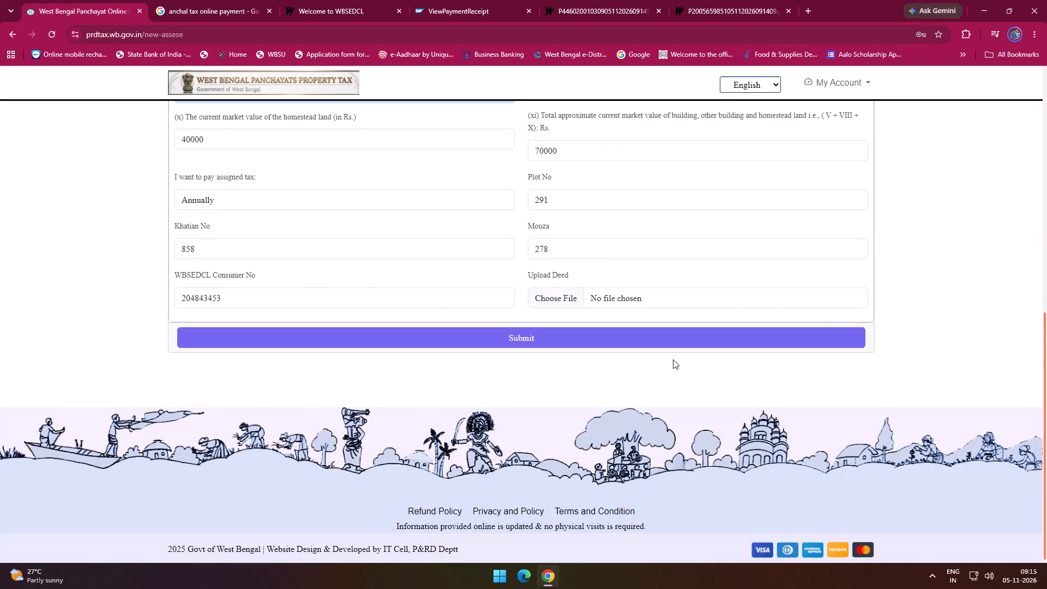
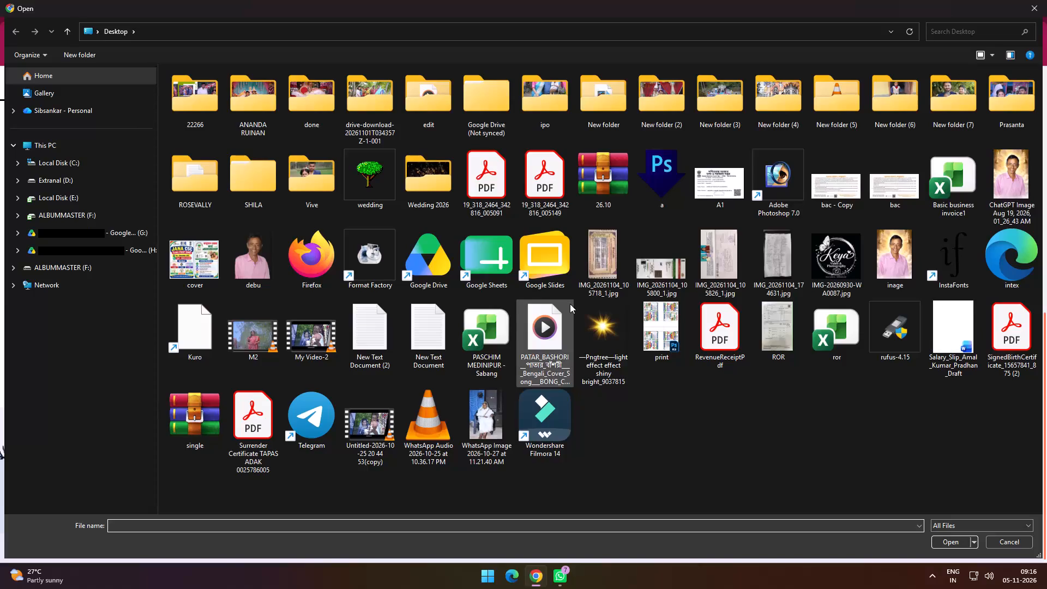
Choose the ROR image from the Desktop as the file to upload with the property tax self-declaration form.
click(646, 417)
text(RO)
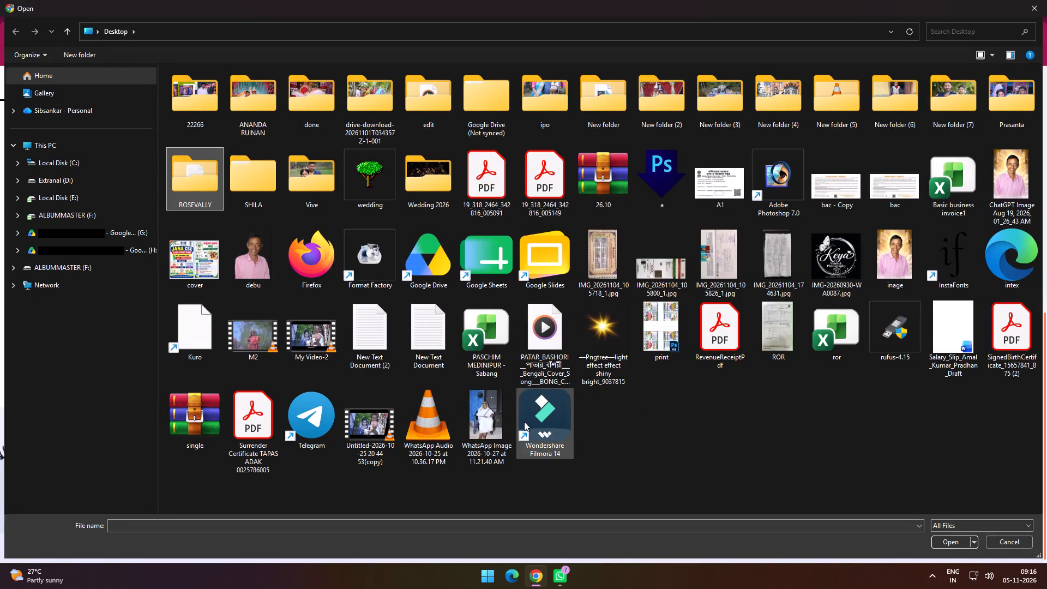
click(789, 413)
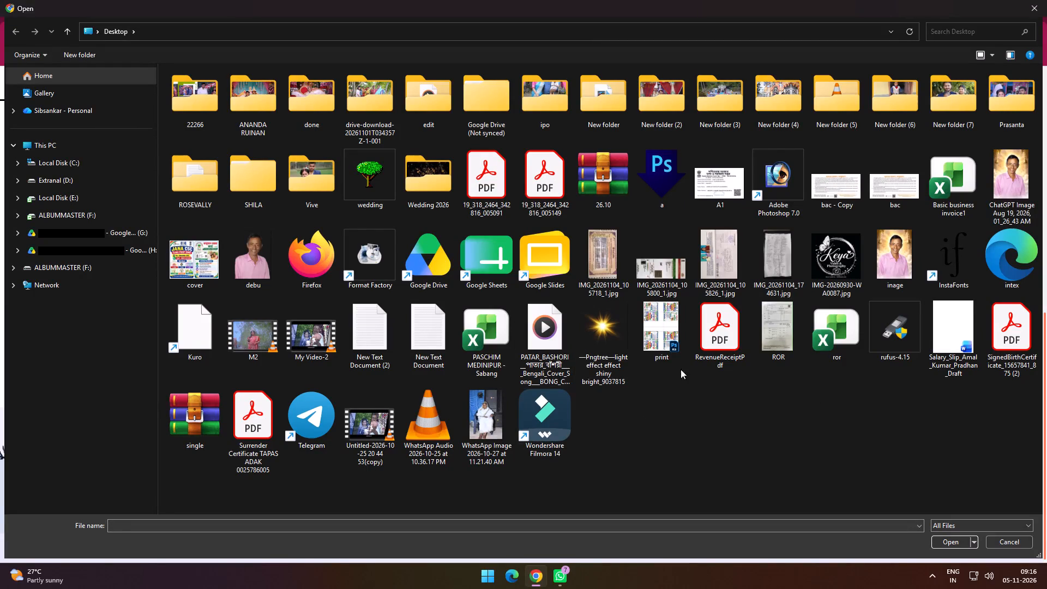
click(680, 353)
double_click(785, 346)
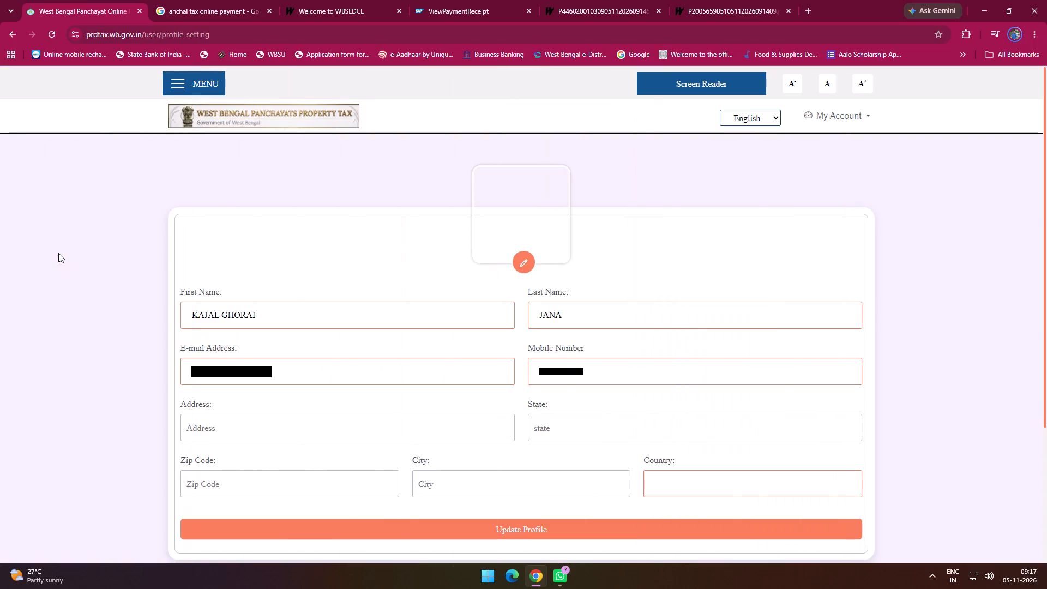
Open the account dashboard and examine the profile details, Self Assesse Form, Assessee Reciept and My Property sections.
scroll(409, 273, down, 2)
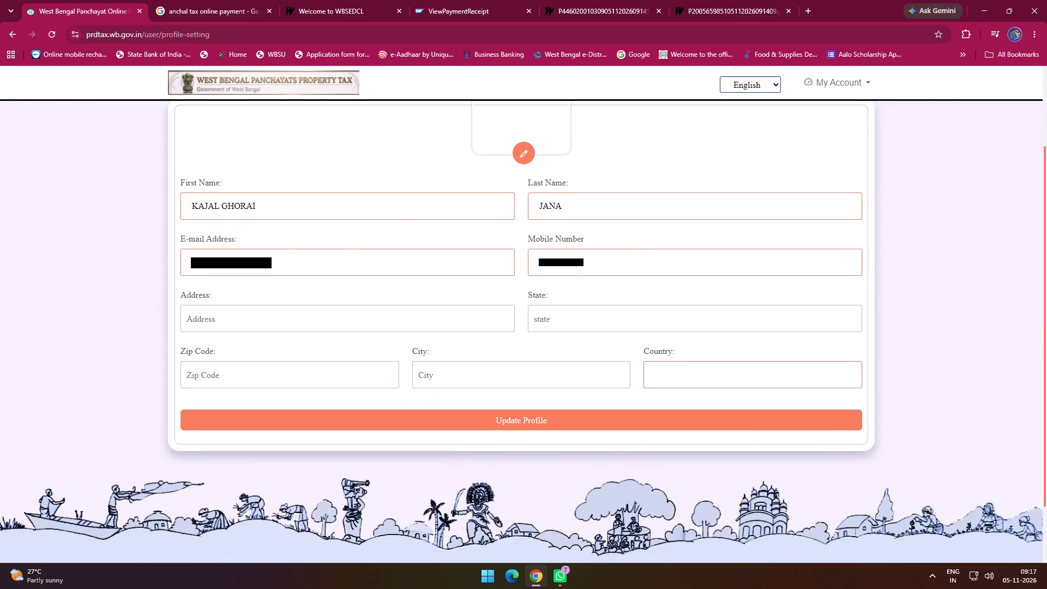
click(874, 81)
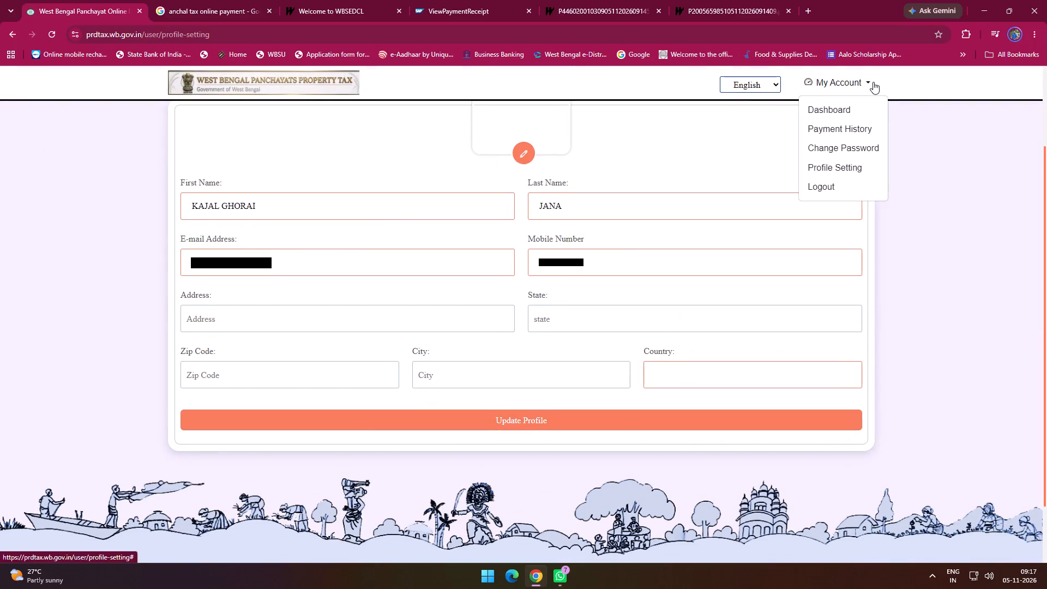
click(834, 111)
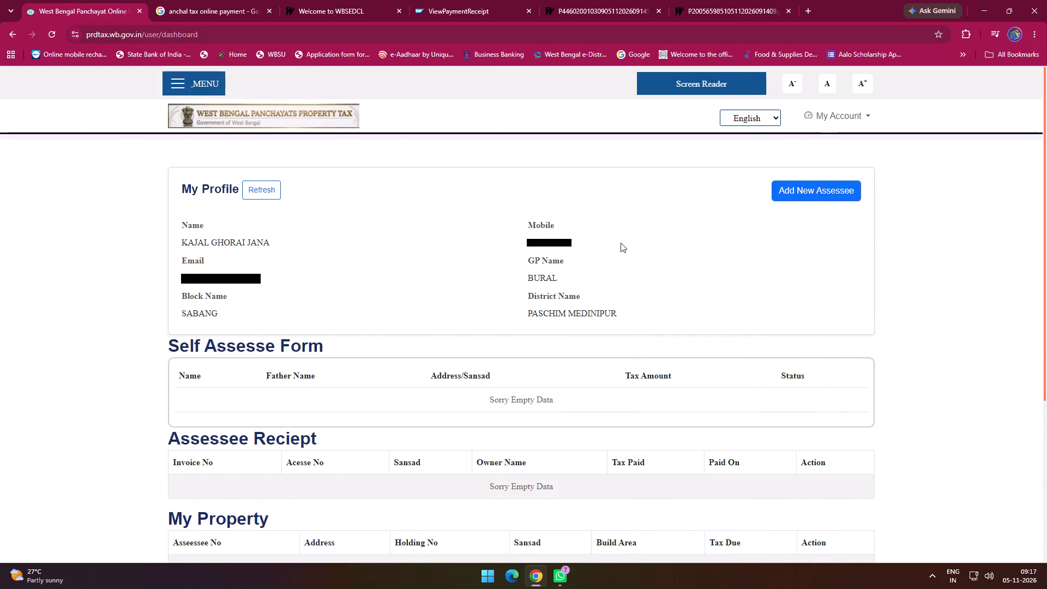
scroll(611, 247, down, 4)
scroll(611, 247, up, 4)
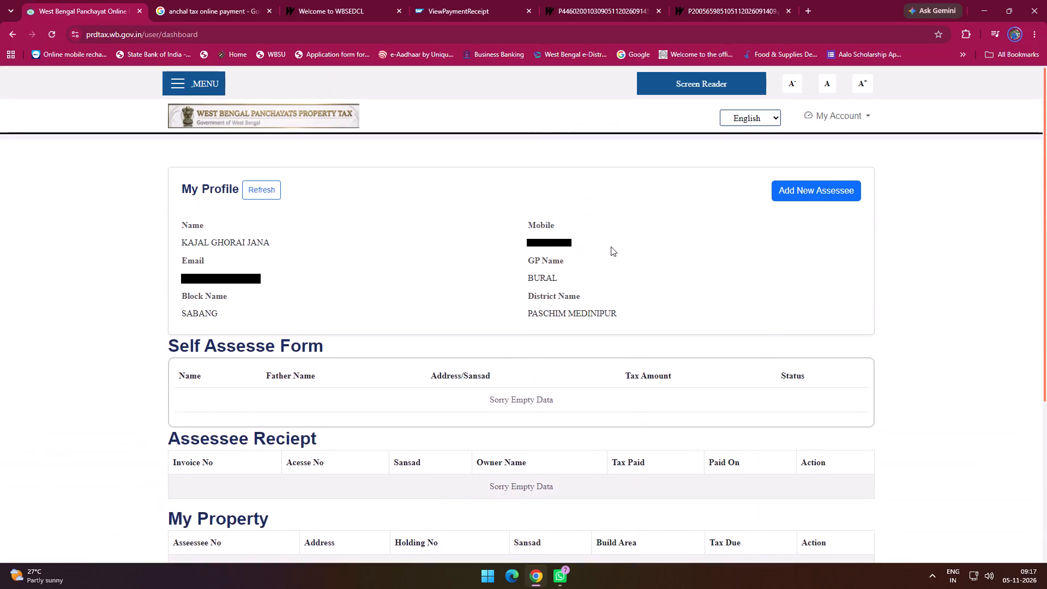
scroll(611, 247, down, 1)
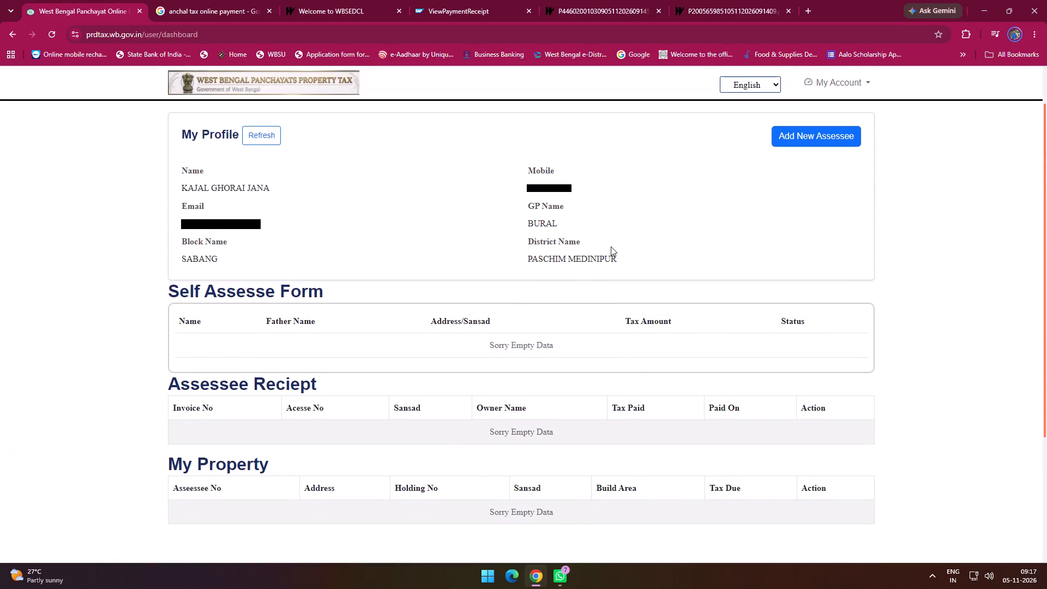
scroll(611, 247, down, 1)
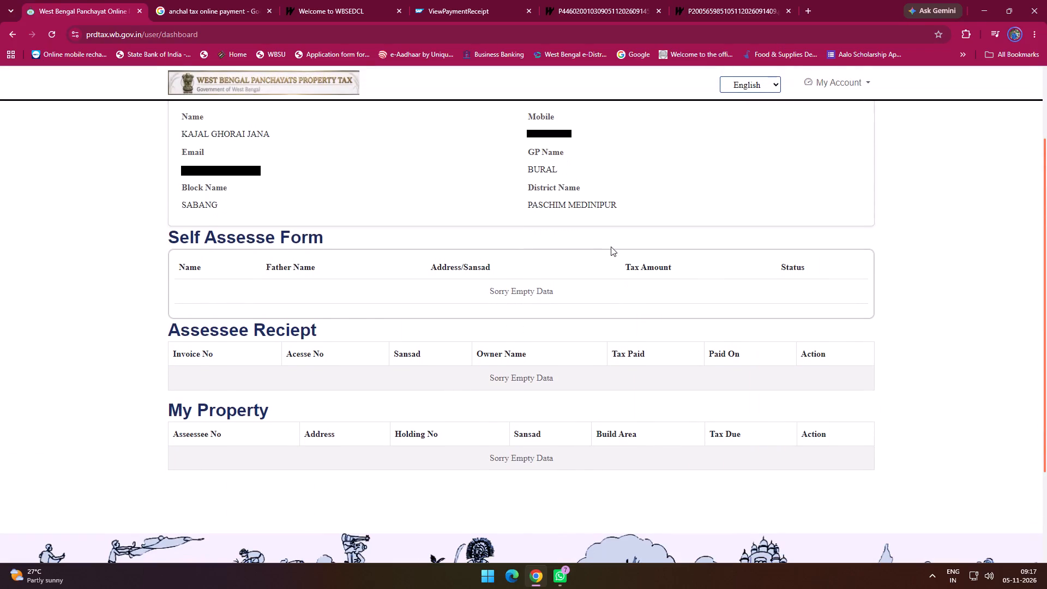
scroll(611, 247, down, 4)
scroll(611, 247, up, 6)
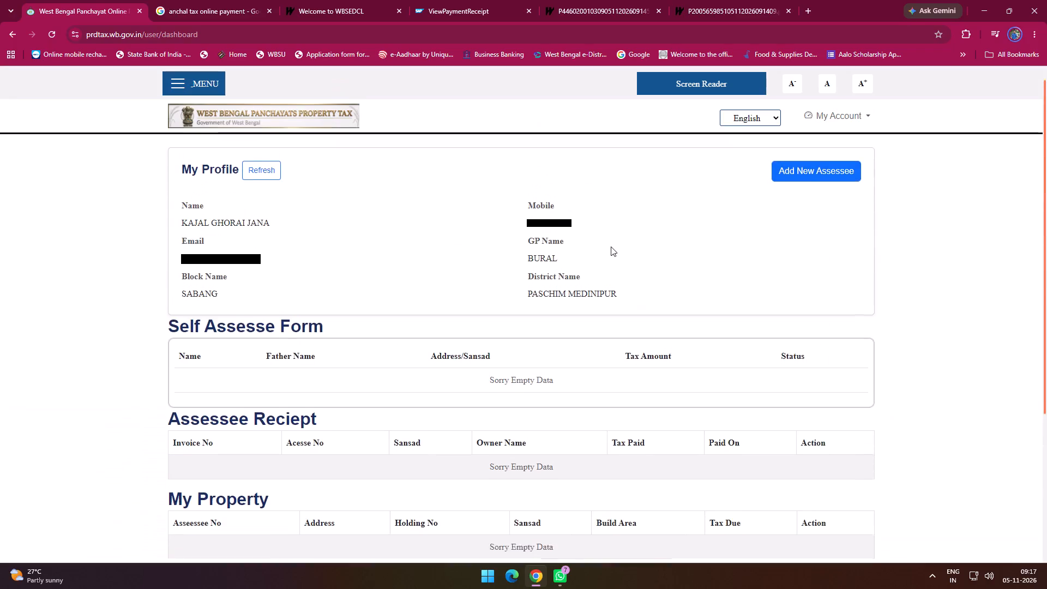
scroll(611, 247, up, 1)
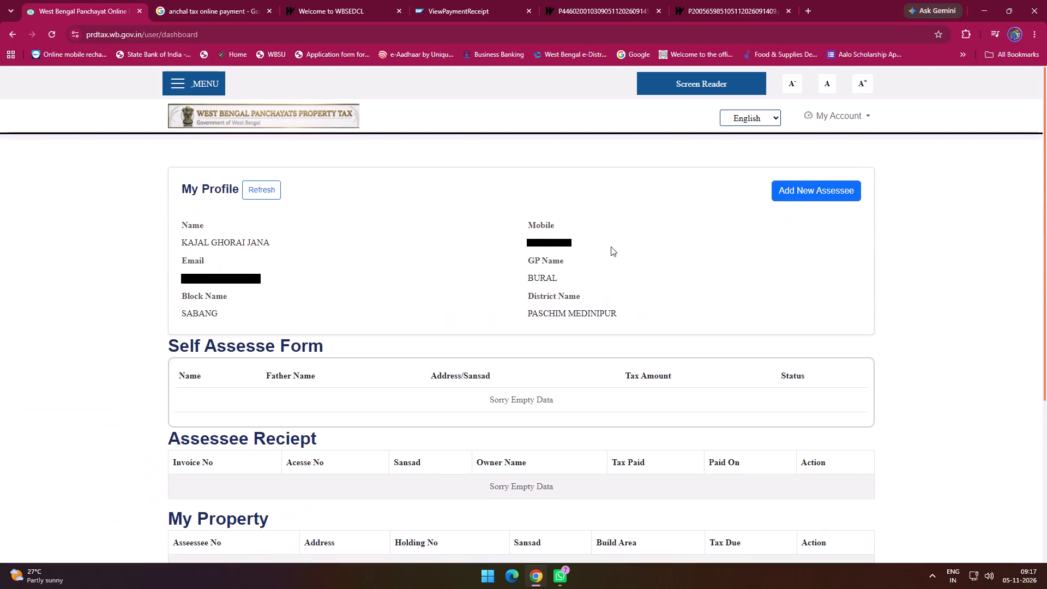
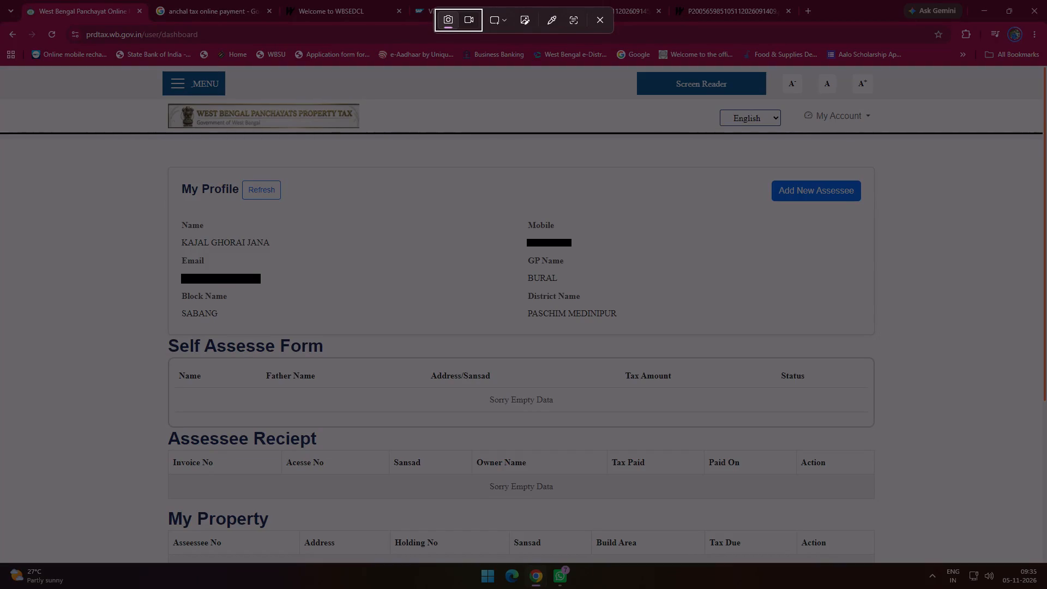
Dismiss the screen-capture overlay and refresh the My Profile data on the account dashboard.
click(597, 25)
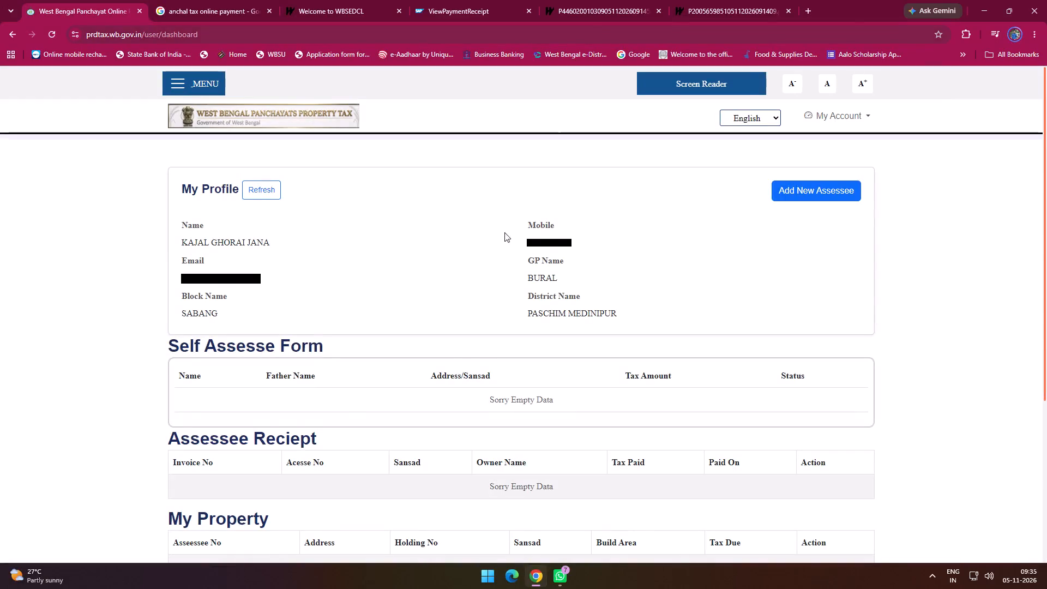
scroll(310, 364, down, 2)
scroll(310, 364, up, 3)
click(260, 196)
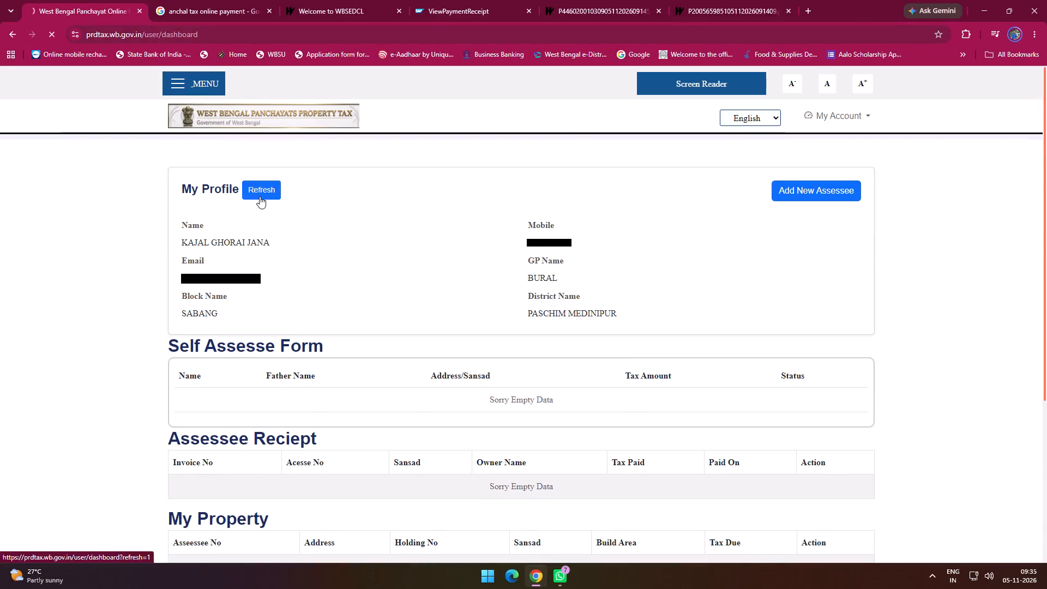
click(260, 196)
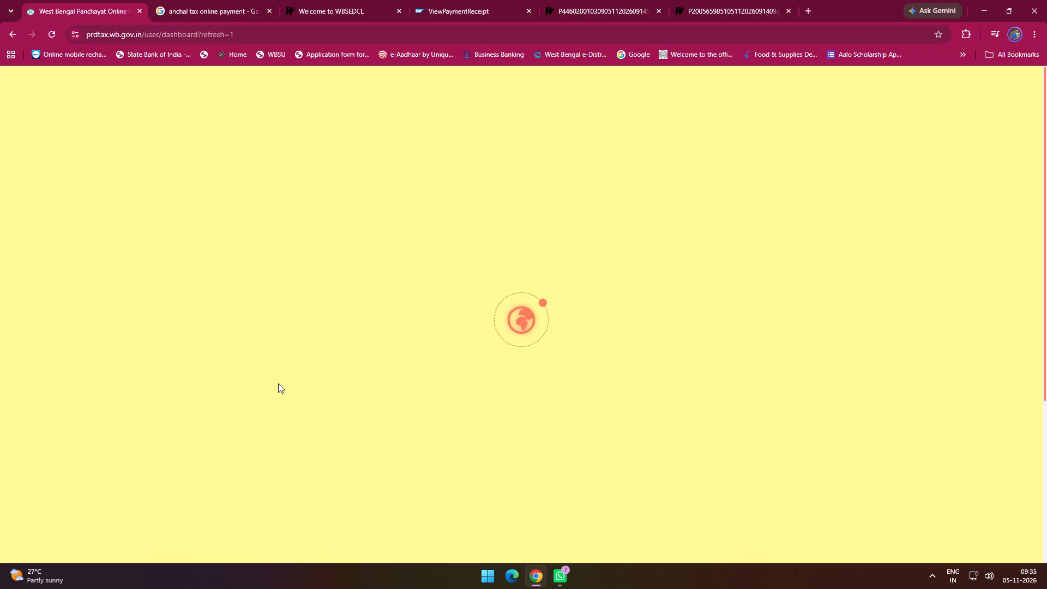
Examine the submitted record and its status under Self Assesse Form, plus the Assessee Reciept and My Property sections.
scroll(701, 387, down, 1)
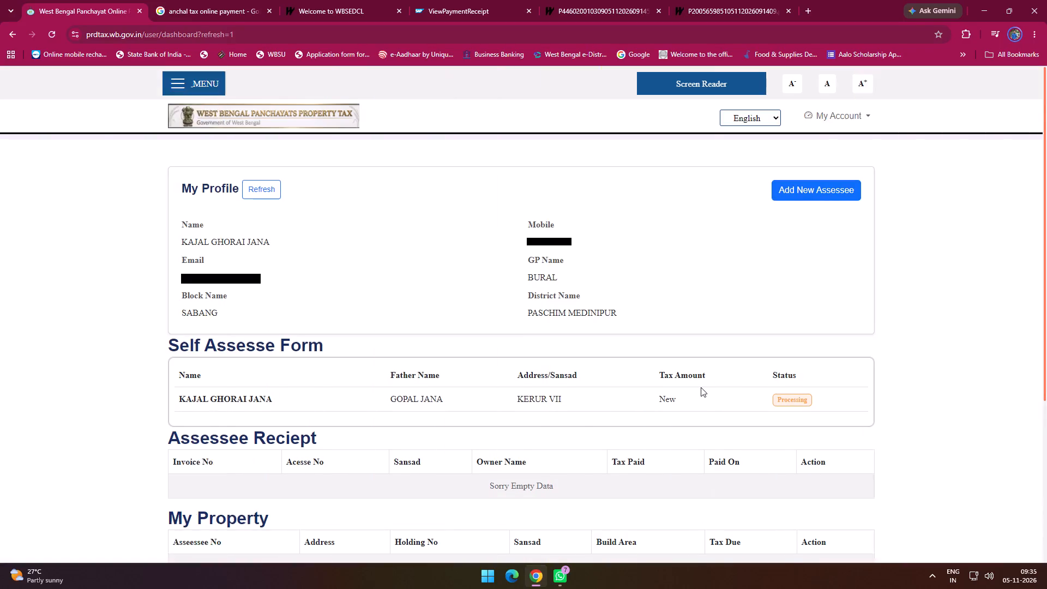
scroll(467, 386, down, 1)
scroll(630, 383, up, 1)
click(796, 350)
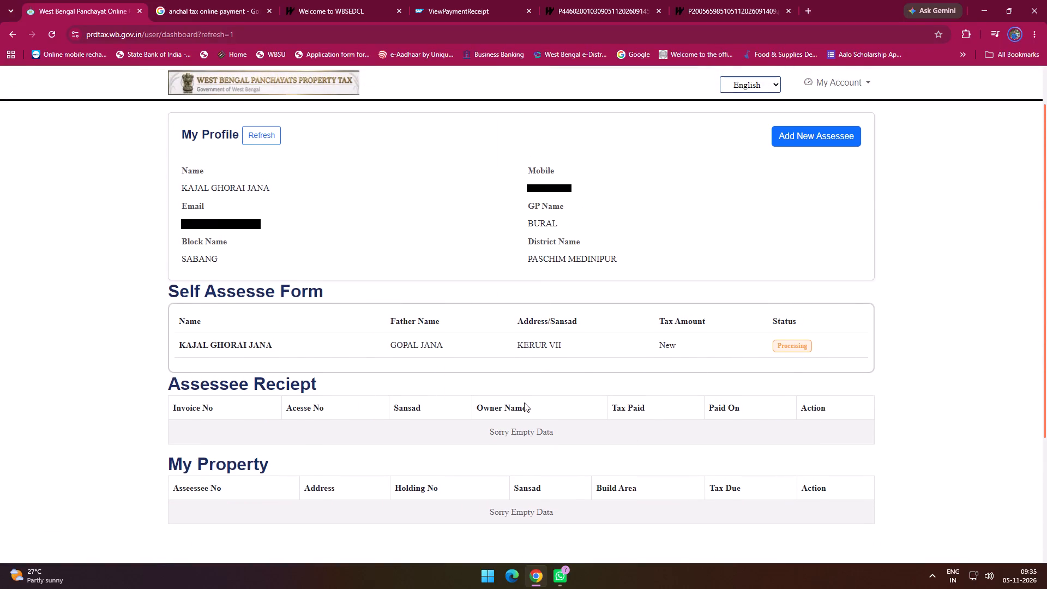
scroll(524, 402, up, 1)
scroll(524, 402, down, 1)
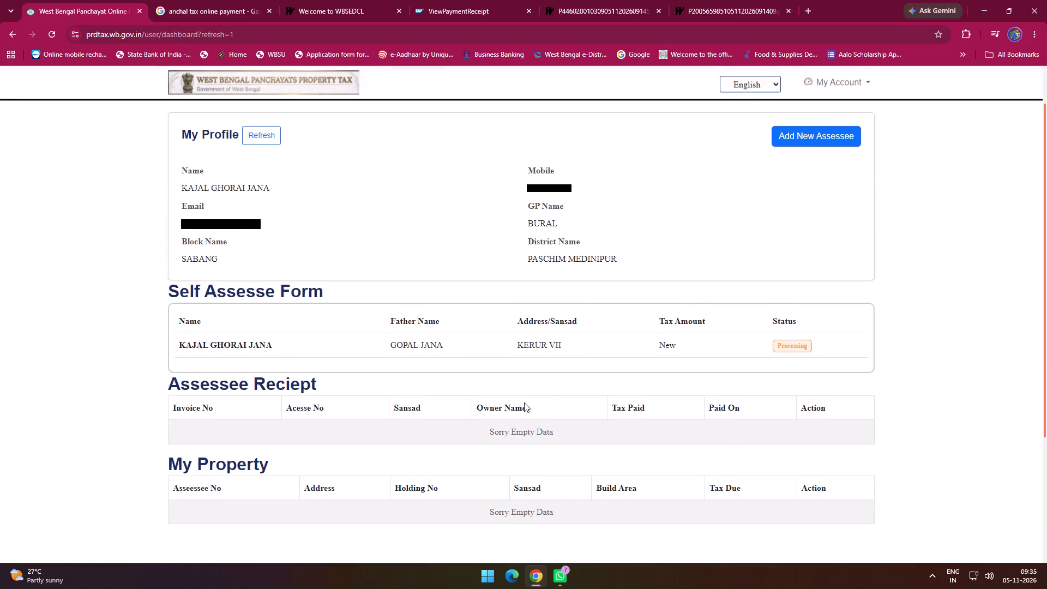
scroll(549, 403, up, 1)
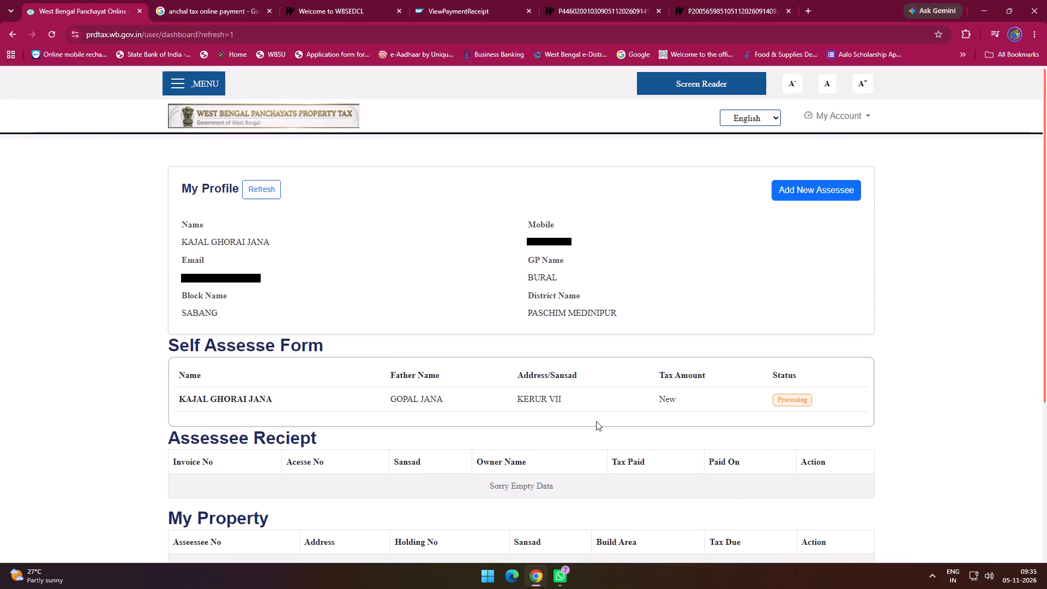
scroll(594, 419, down, 2)
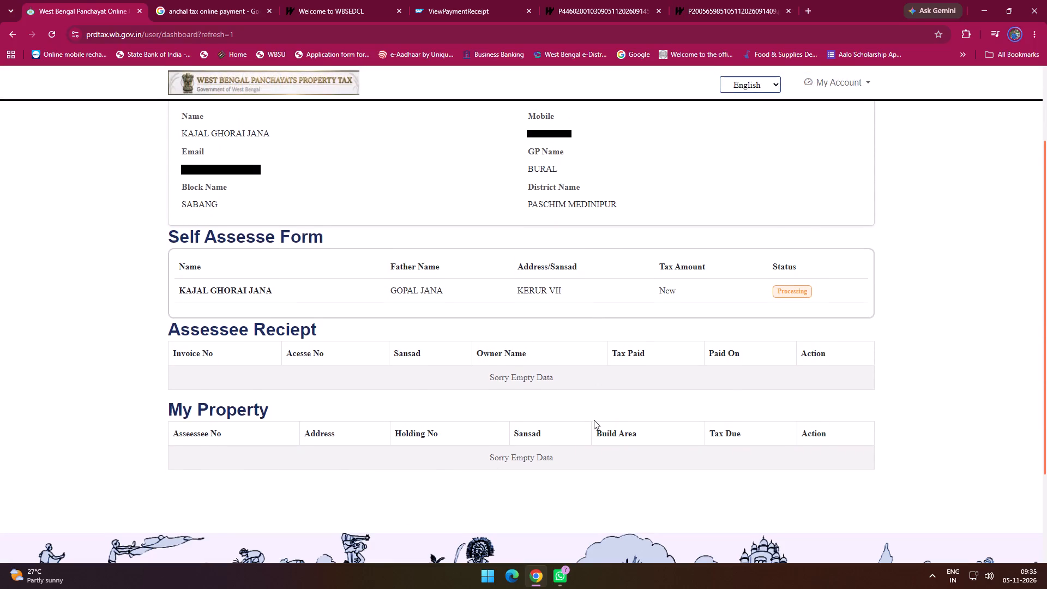
click(789, 295)
scroll(619, 377, up, 1)
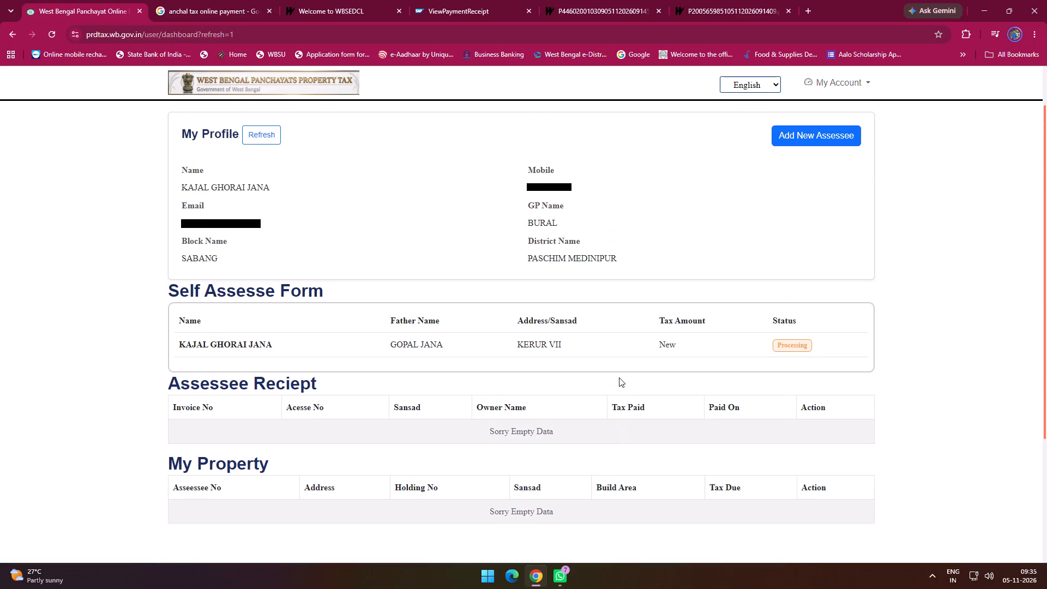
Print the dashboard page in black and white on the EPSON L8050 Series printer.
key(ctrl+p)
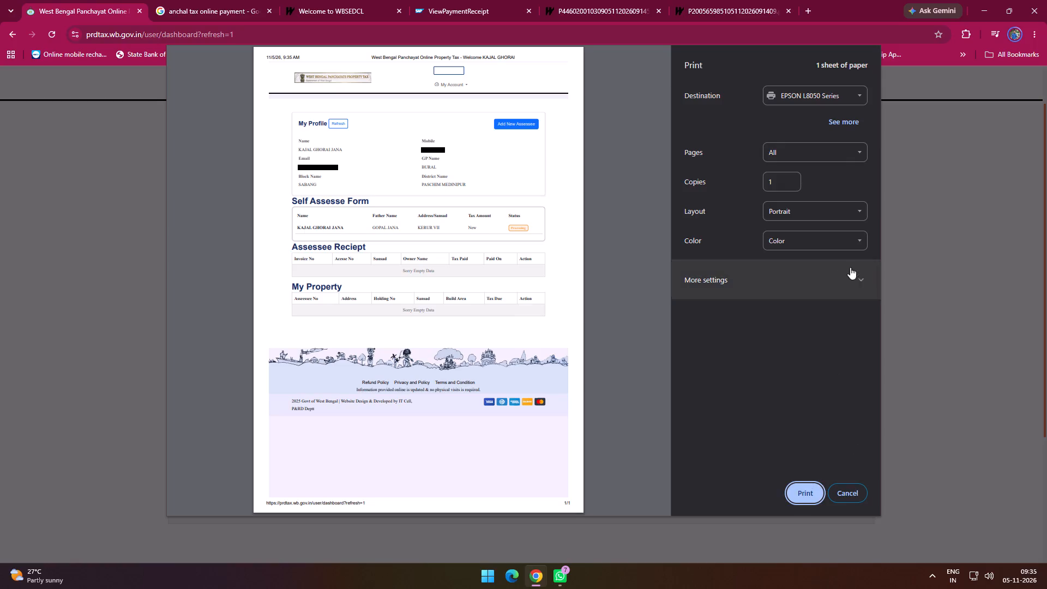
click(834, 251)
click(829, 243)
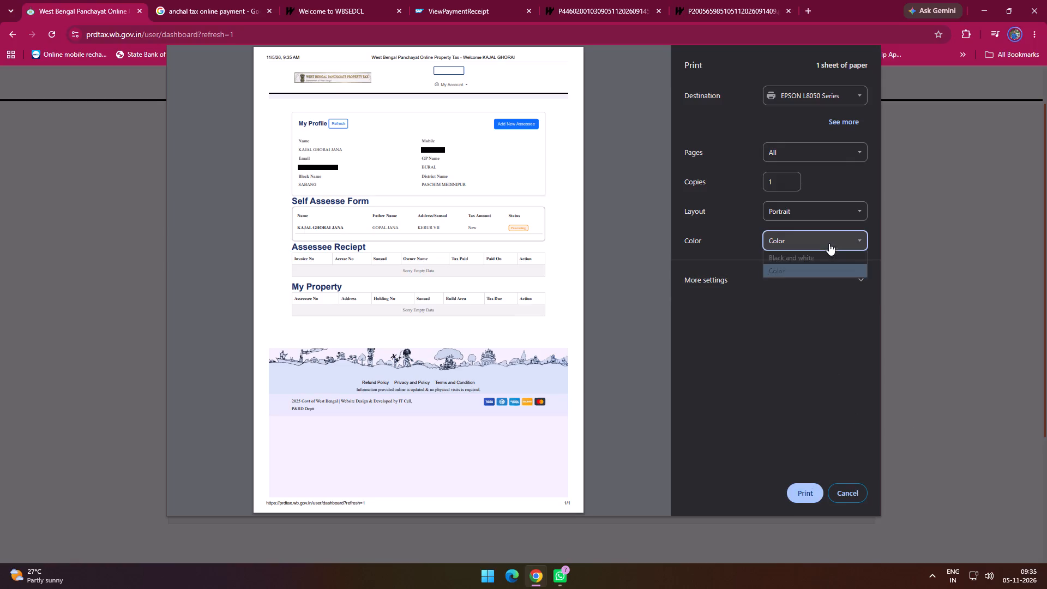
drag(823, 265, 823, 257)
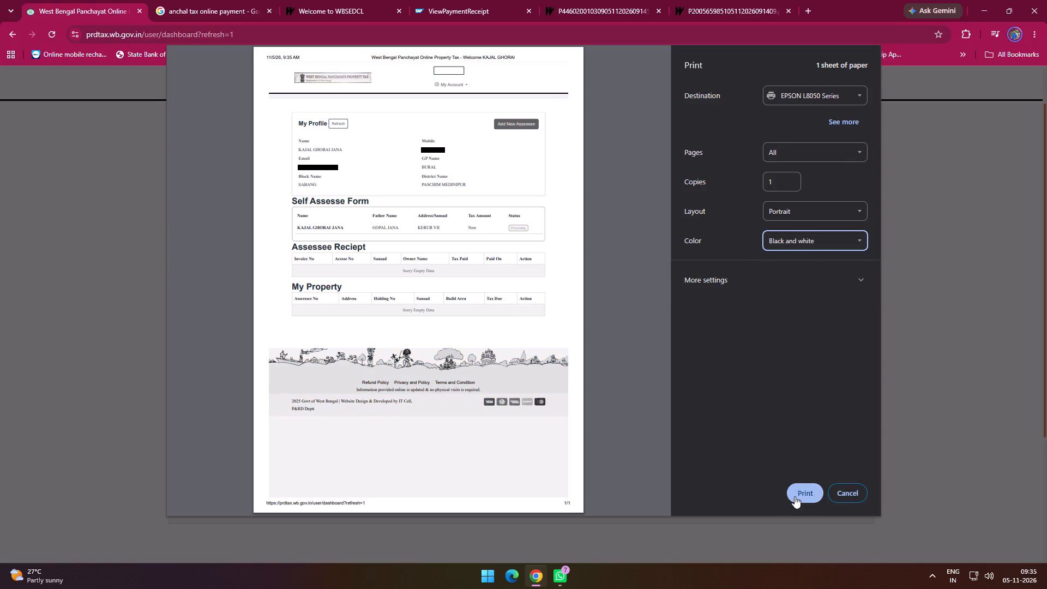
click(795, 494)
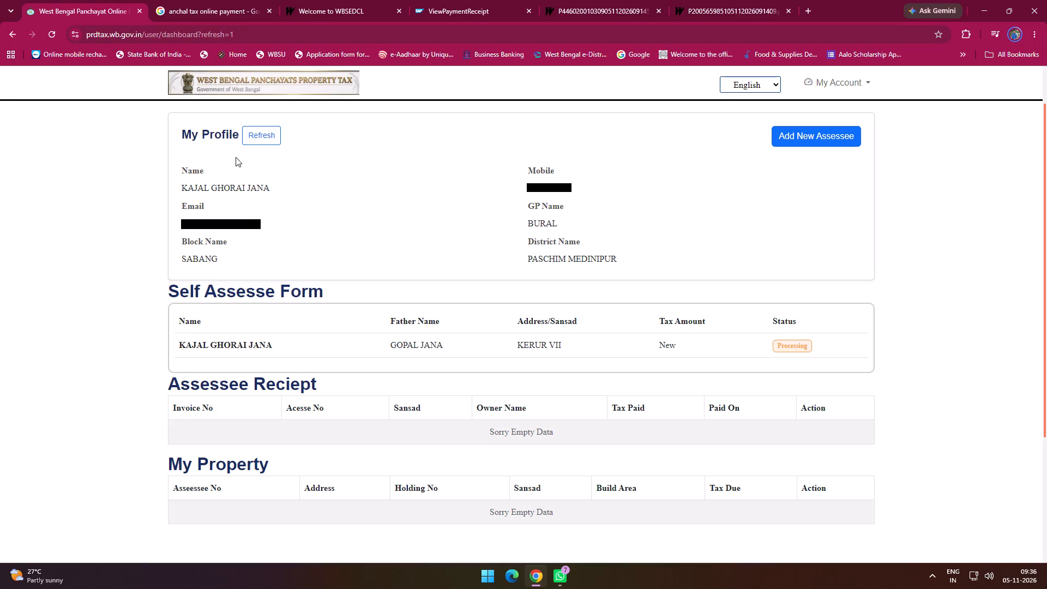
Refresh the My Profile data again and recheck the dashboard's form, receipt and property sections.
click(278, 131)
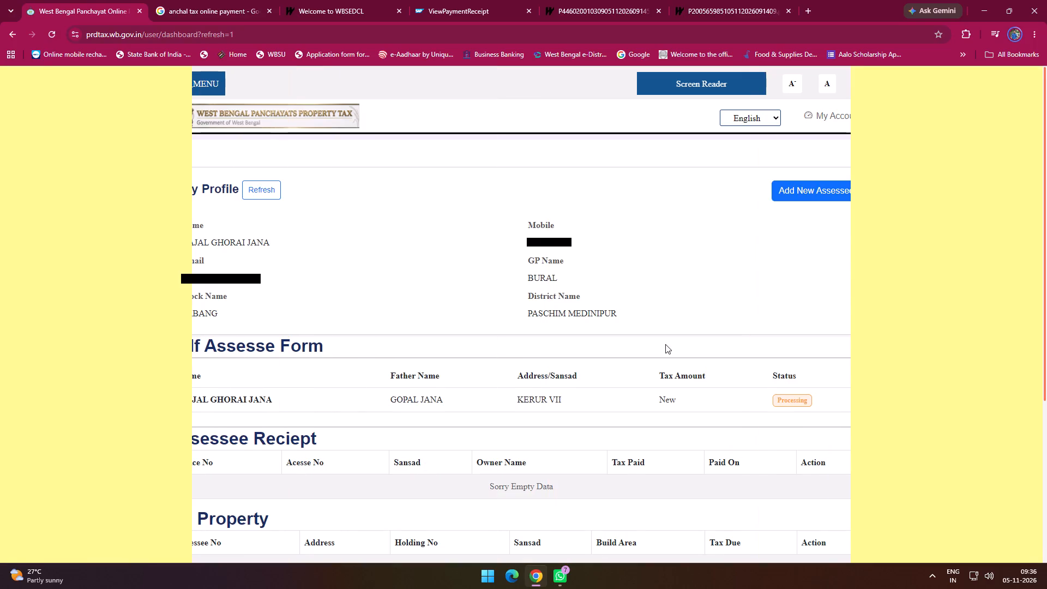
scroll(665, 344, down, 3)
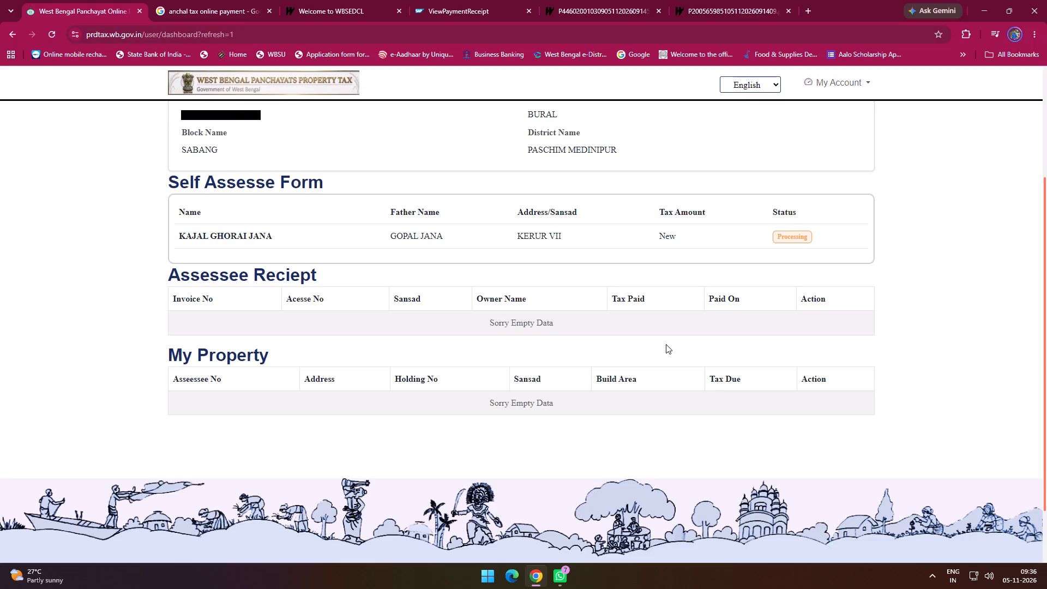
scroll(783, 272, up, 7)
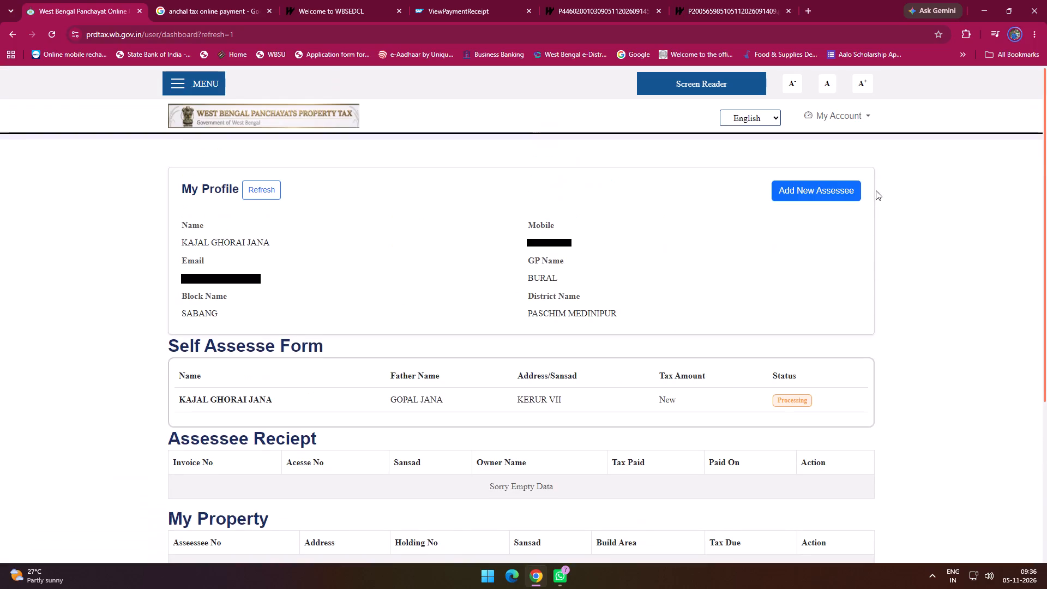
Open a blank Form 5(A) for adding a new assessee.
click(828, 194)
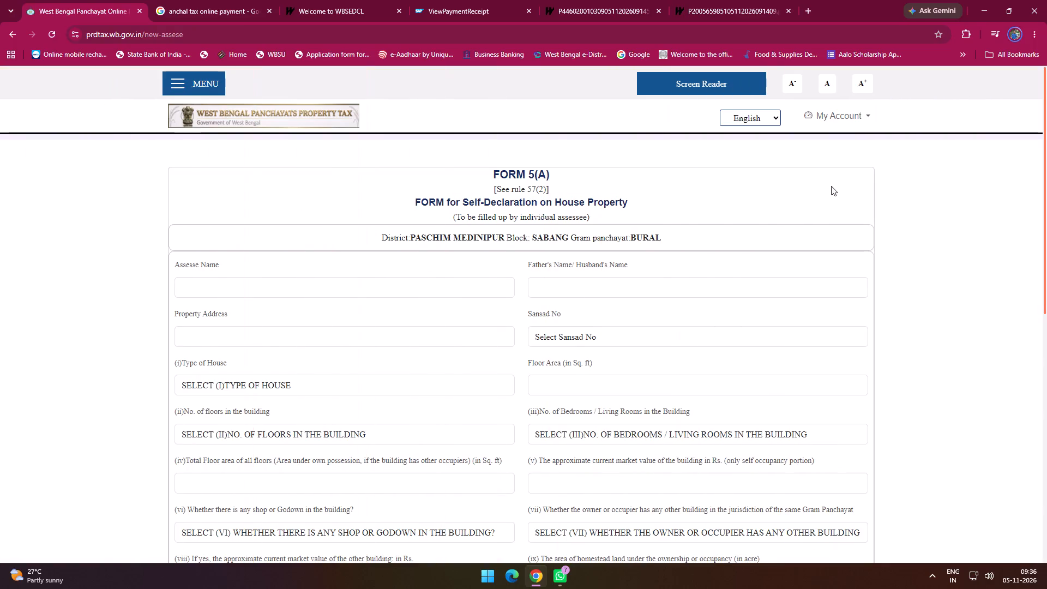
Open the account's payment history and check it for transactions.
click(861, 116)
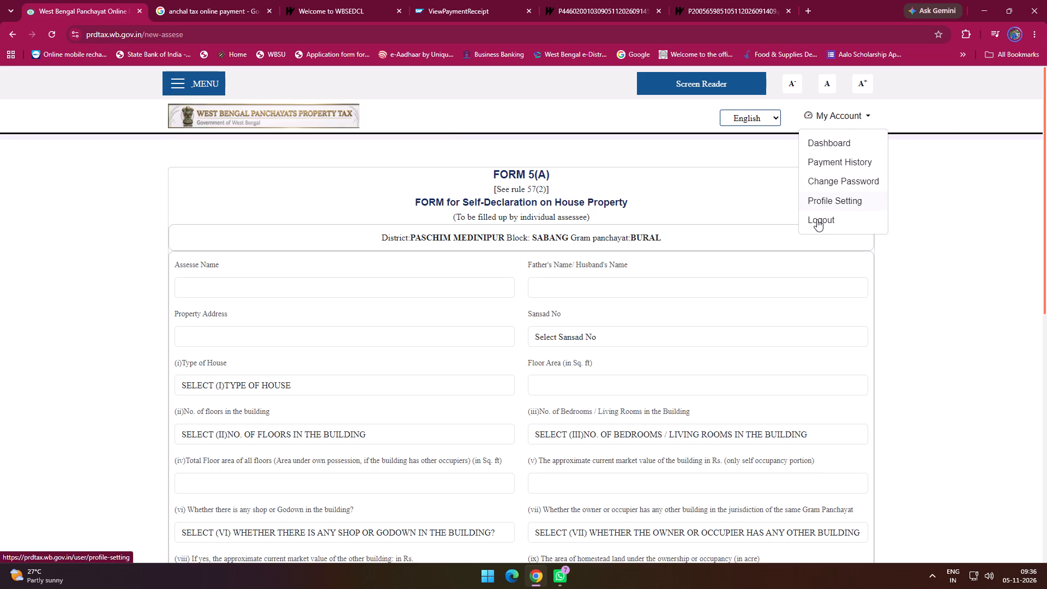
click(850, 164)
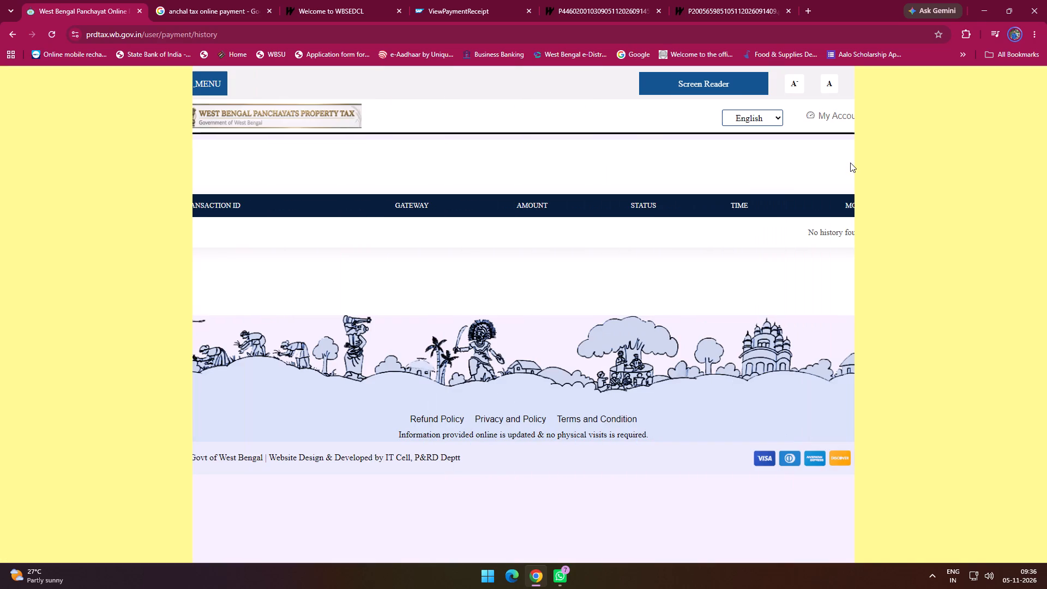
scroll(851, 165, up, 2)
Return from the payment history to the account dashboard.
click(180, 82)
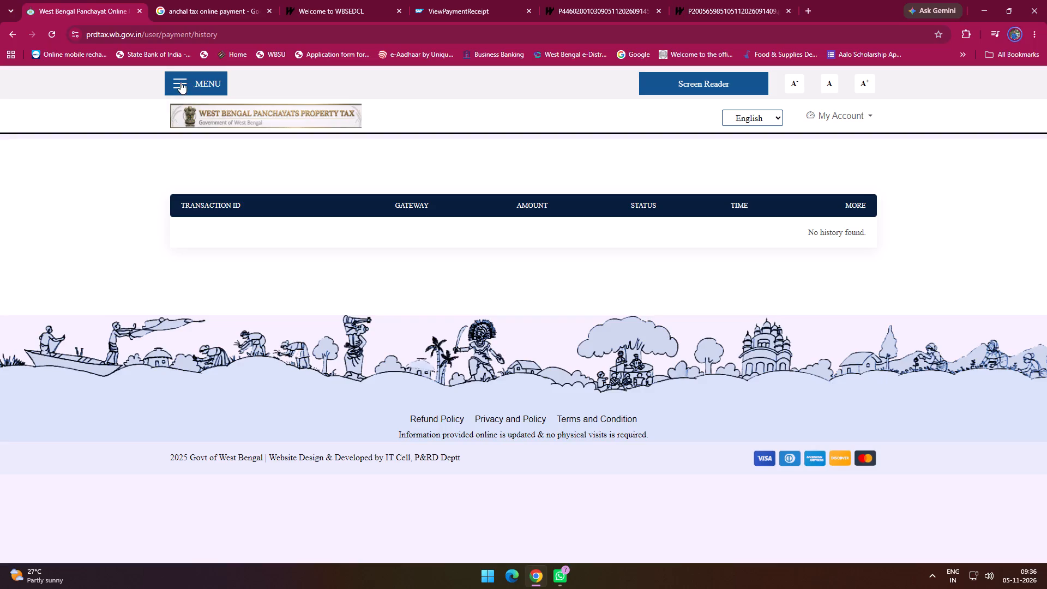
click(64, 165)
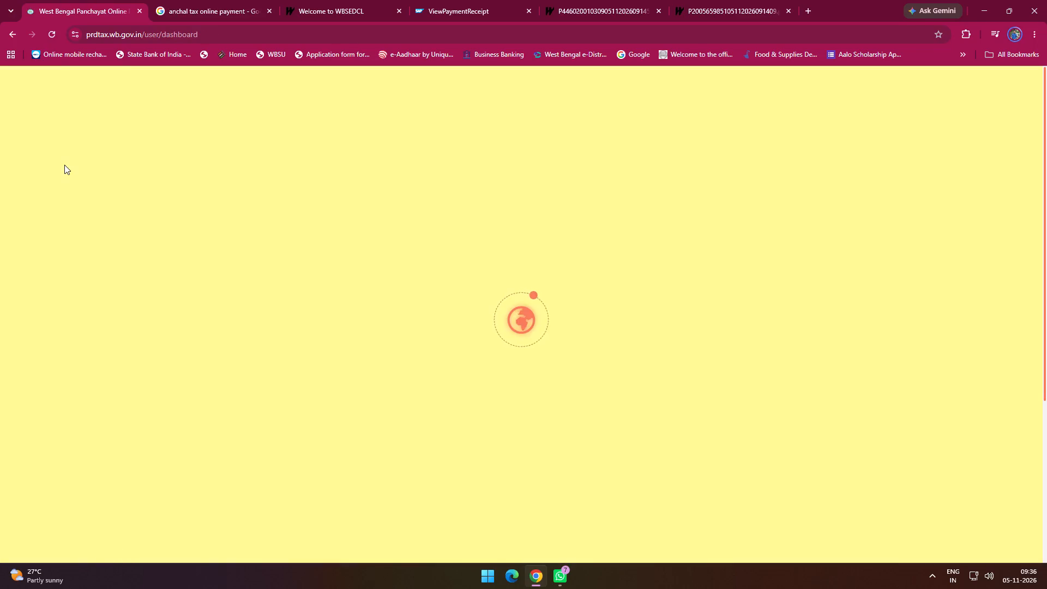
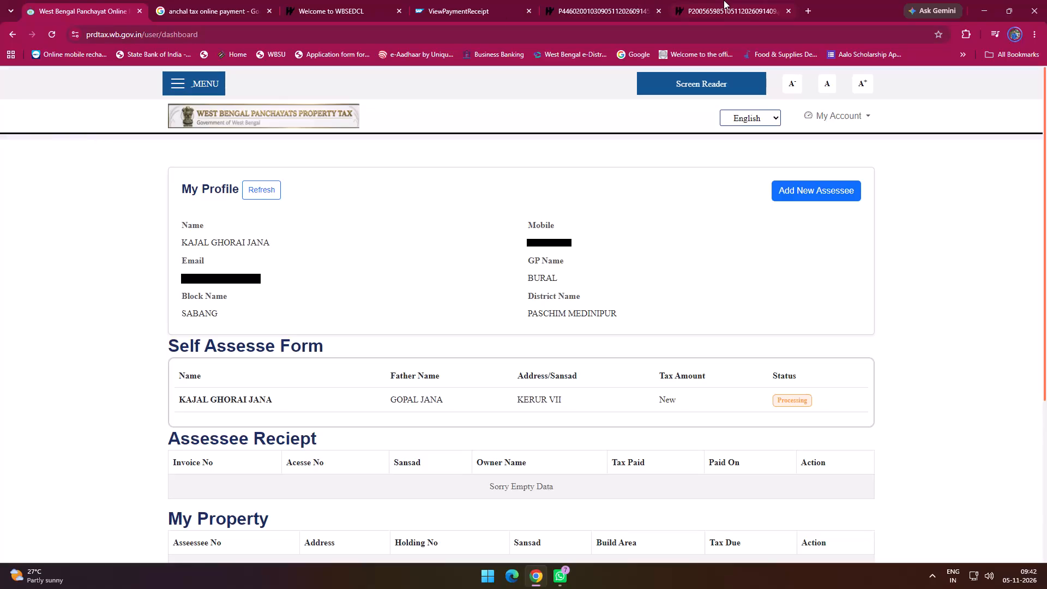
Check the open WBSEDCL payment receipts and save the September–November 2026 bill's receipt to the Desktop as a PDF.
click(724, 0)
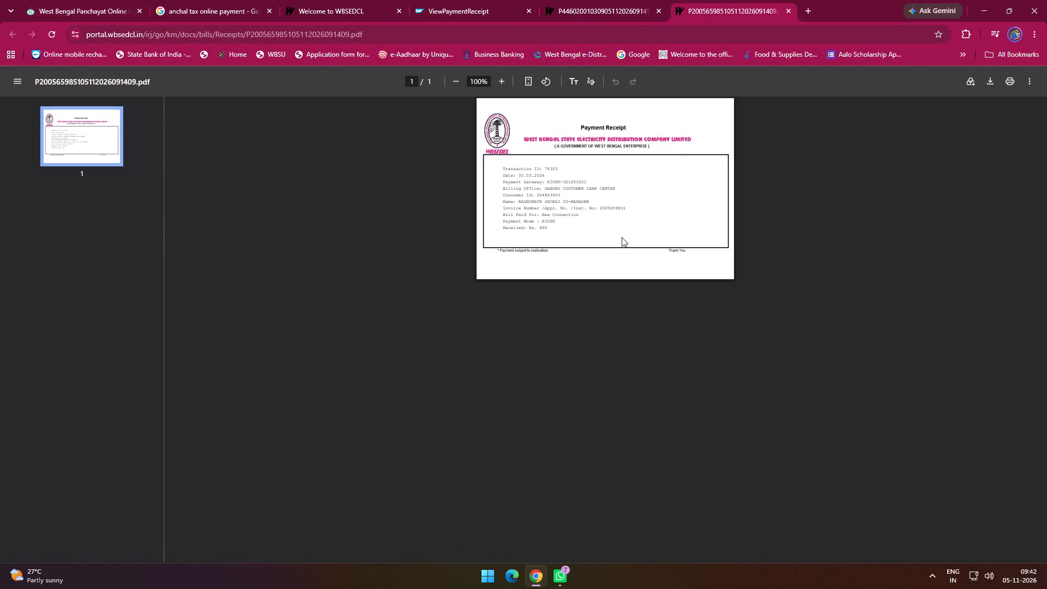
click(595, 14)
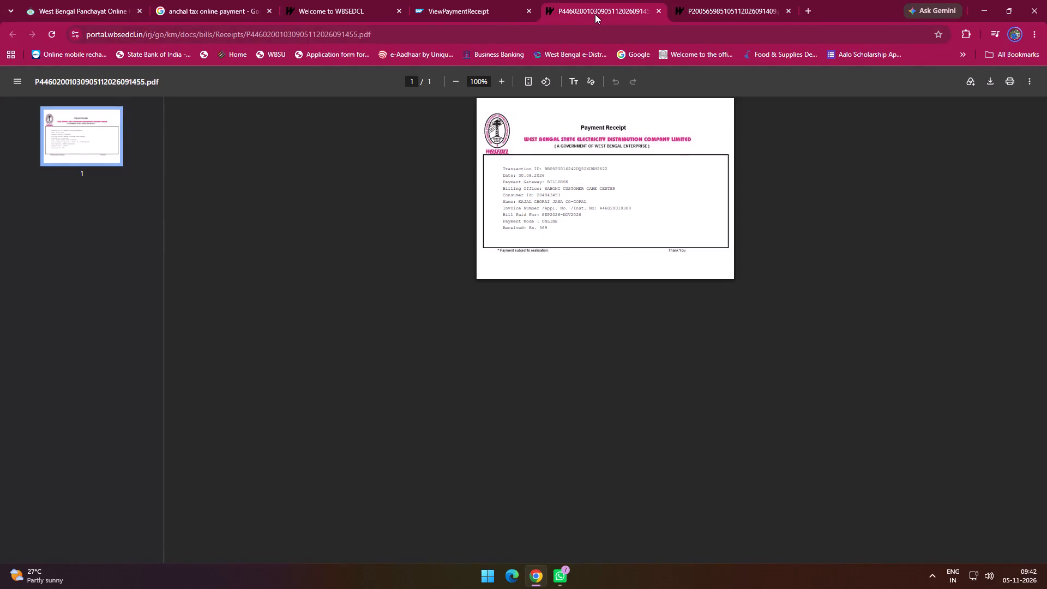
click(994, 85)
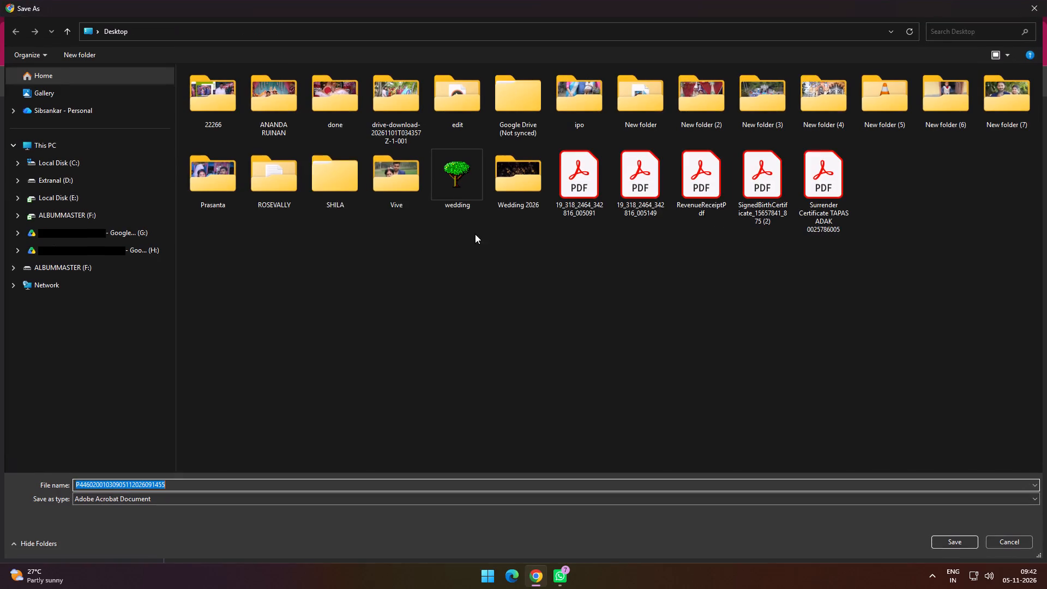
click(117, 31)
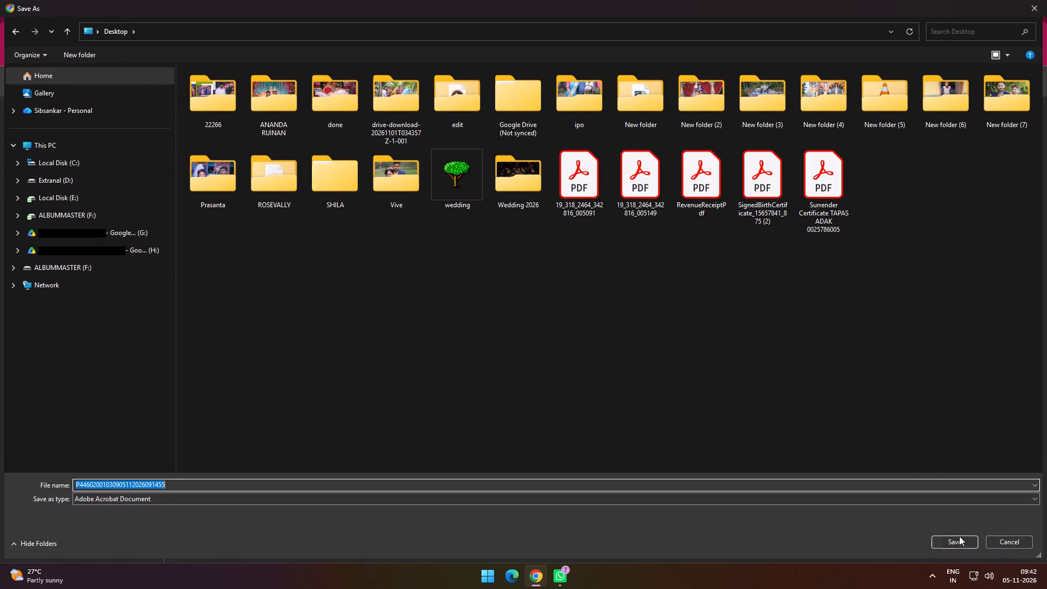
click(959, 536)
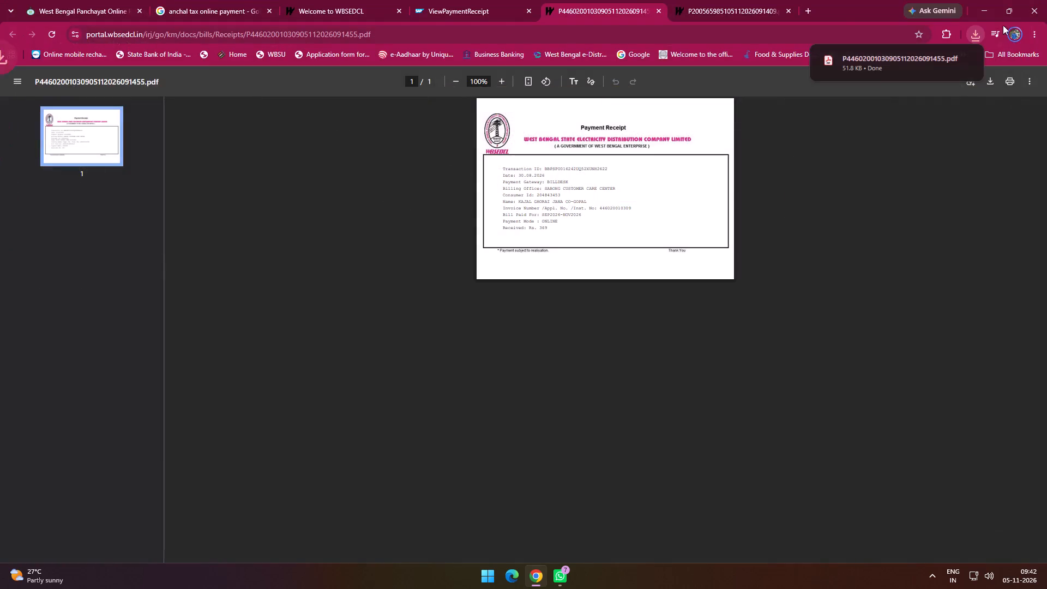
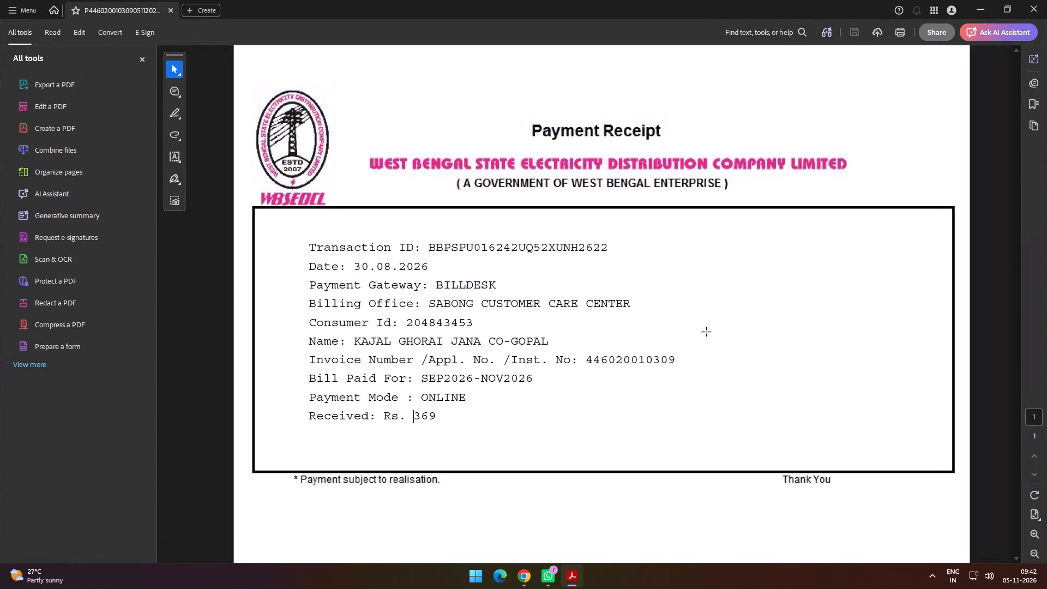
Print the WBSEDCL payment receipt on the EPSON L8050 Series printer with its color option set to Grayscale.
click(904, 34)
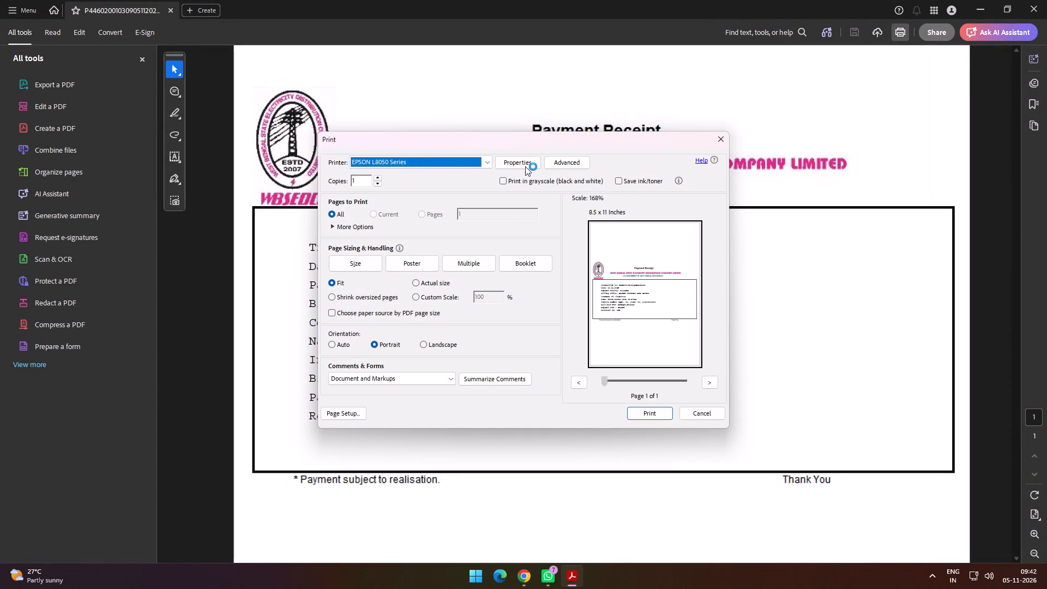
click(525, 165)
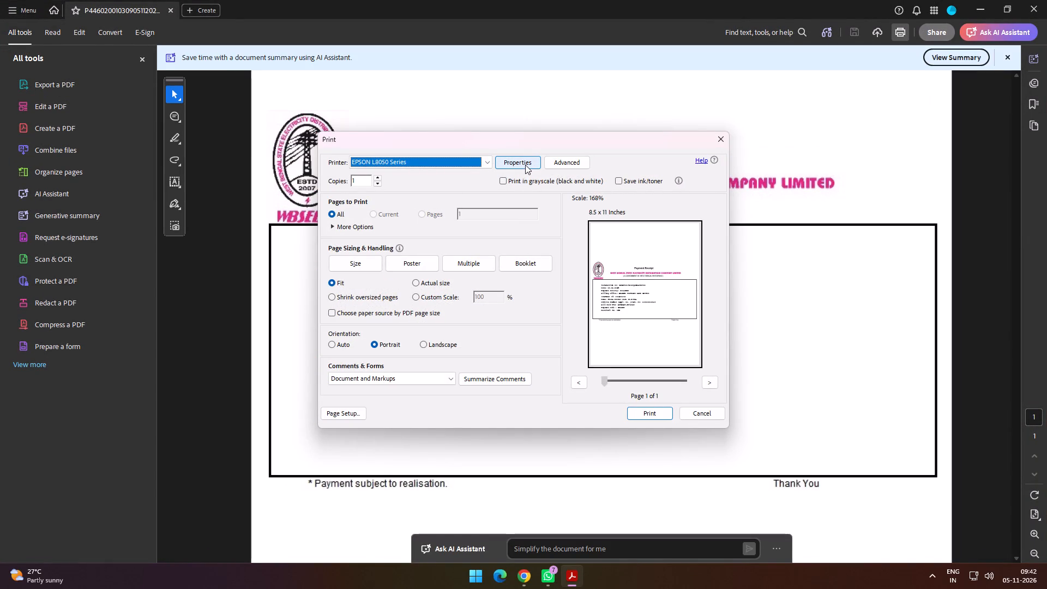
click(525, 165)
click(562, 272)
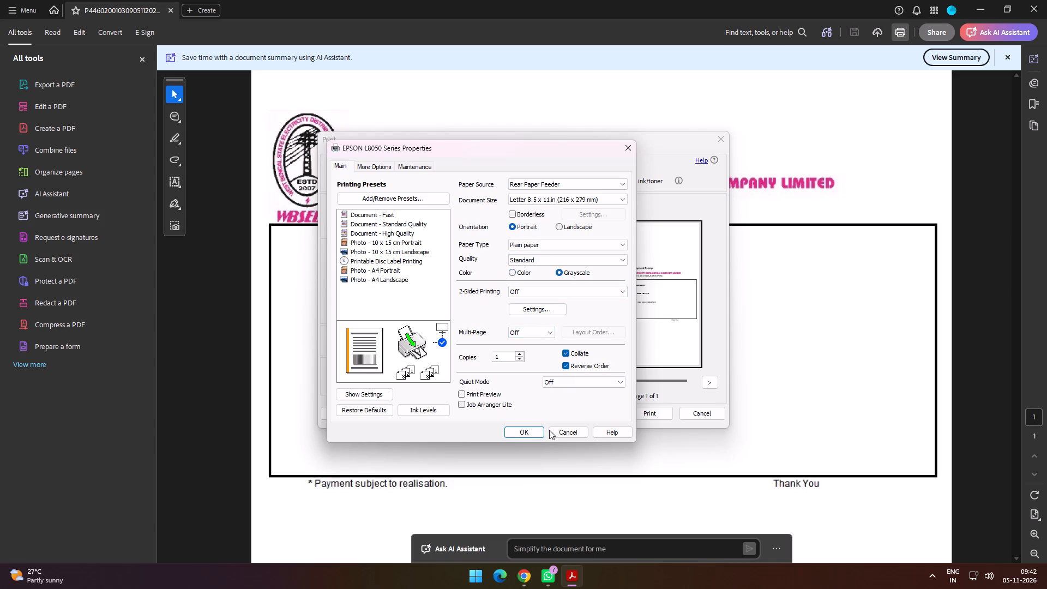
click(537, 431)
click(643, 417)
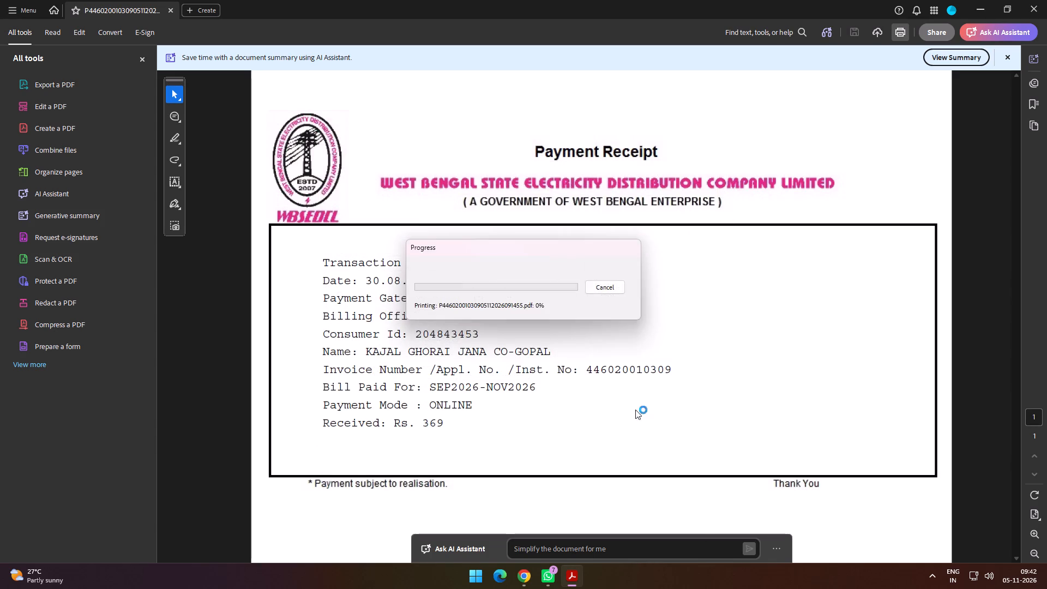
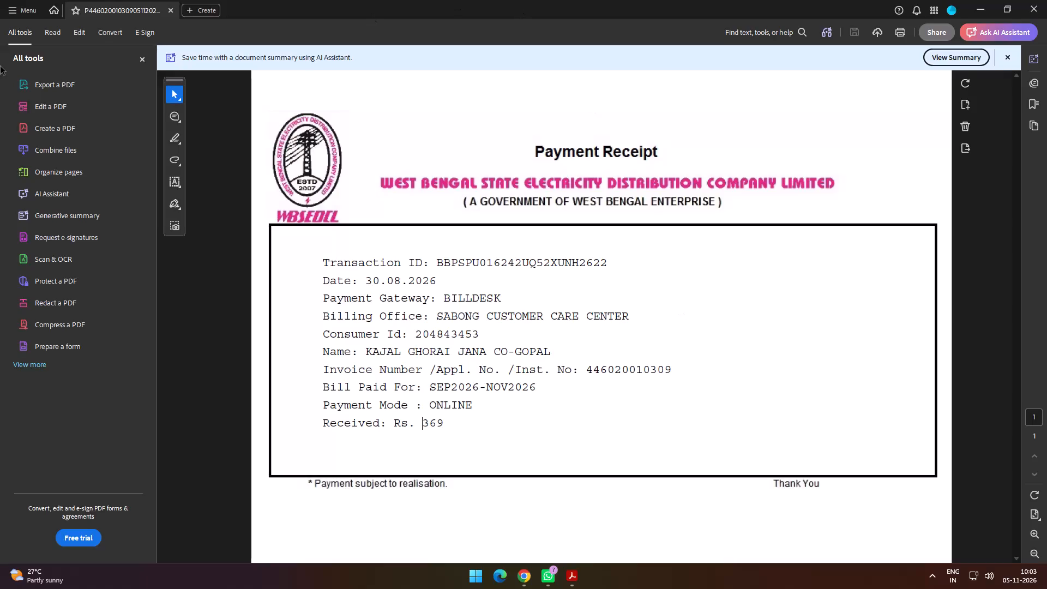
Close the All tools pane and dismiss the AI Assistant summary banner around the open payment receipt.
click(139, 63)
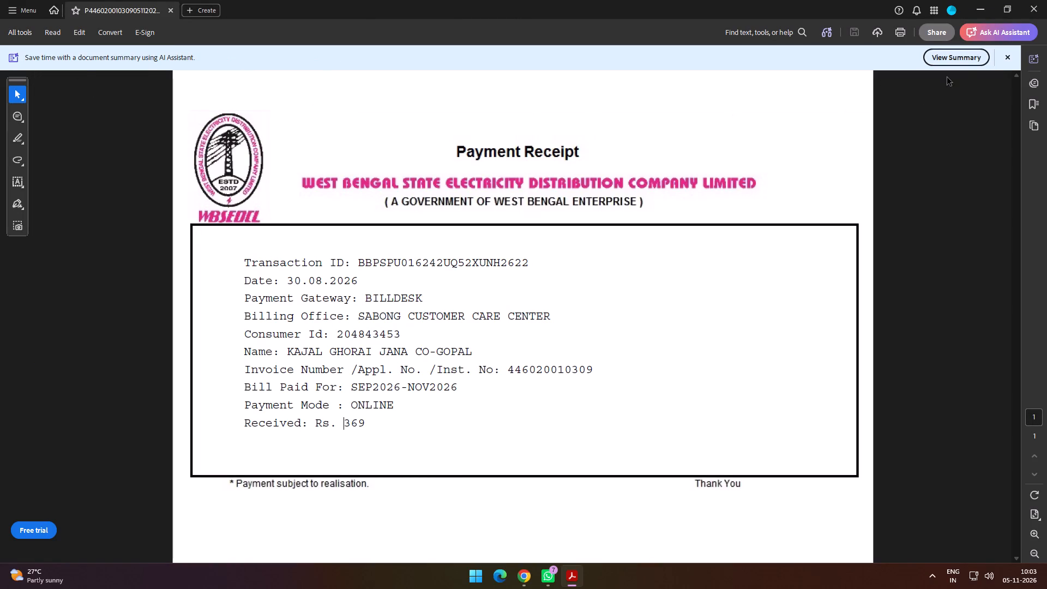
click(1009, 58)
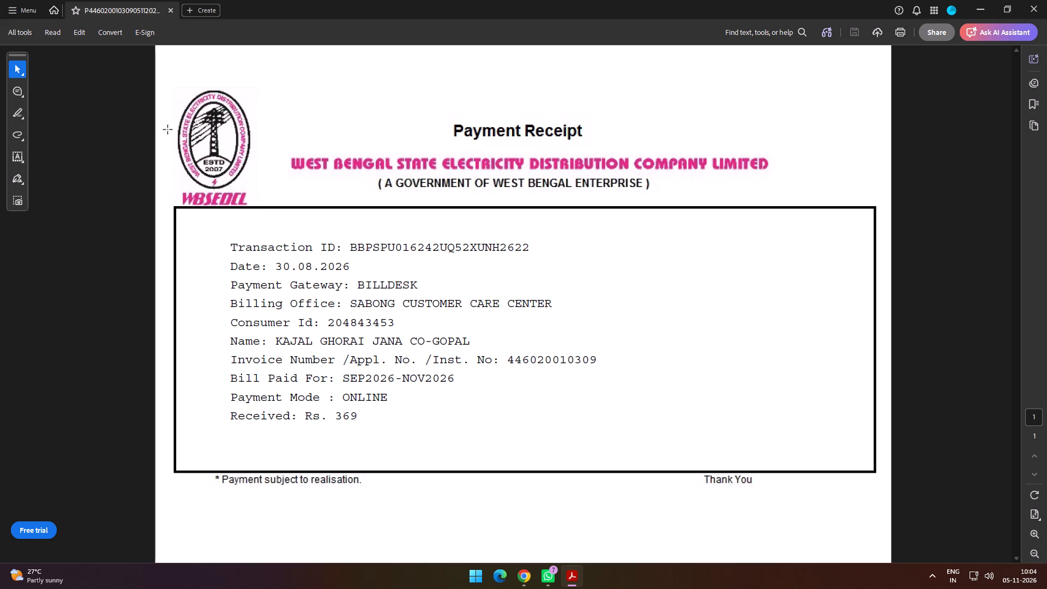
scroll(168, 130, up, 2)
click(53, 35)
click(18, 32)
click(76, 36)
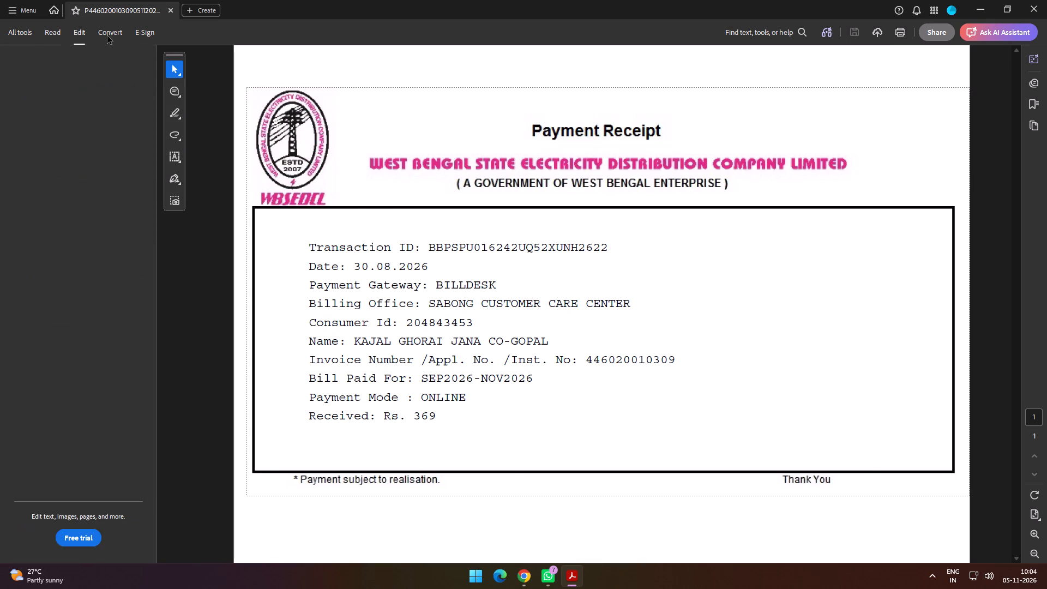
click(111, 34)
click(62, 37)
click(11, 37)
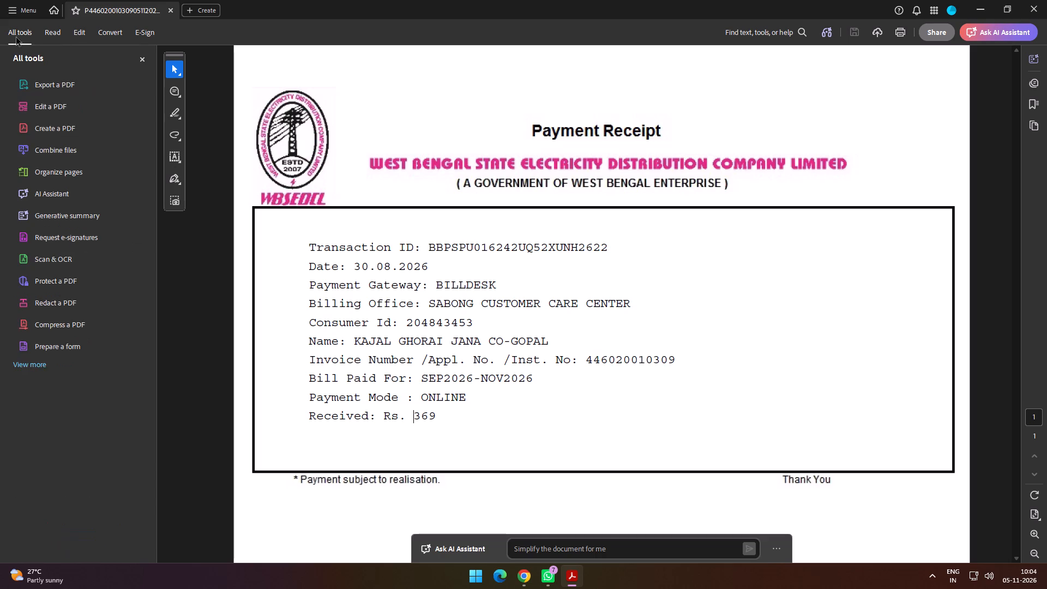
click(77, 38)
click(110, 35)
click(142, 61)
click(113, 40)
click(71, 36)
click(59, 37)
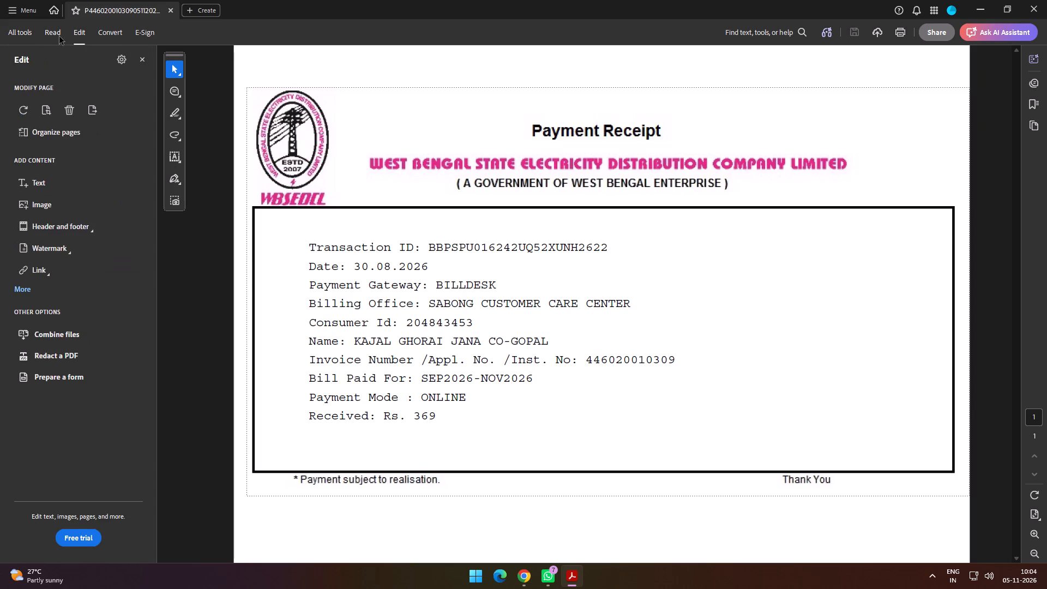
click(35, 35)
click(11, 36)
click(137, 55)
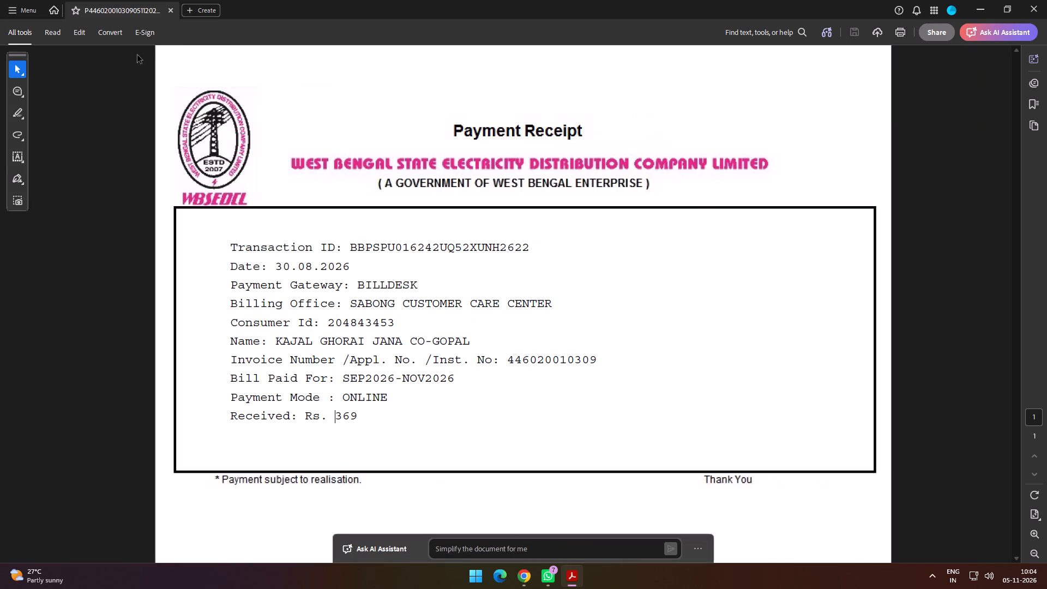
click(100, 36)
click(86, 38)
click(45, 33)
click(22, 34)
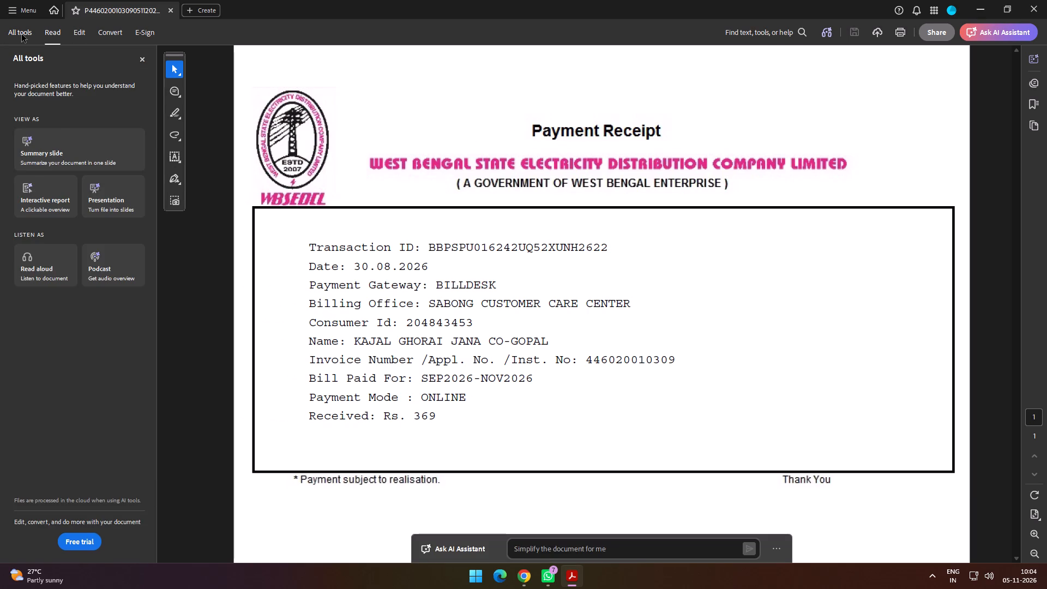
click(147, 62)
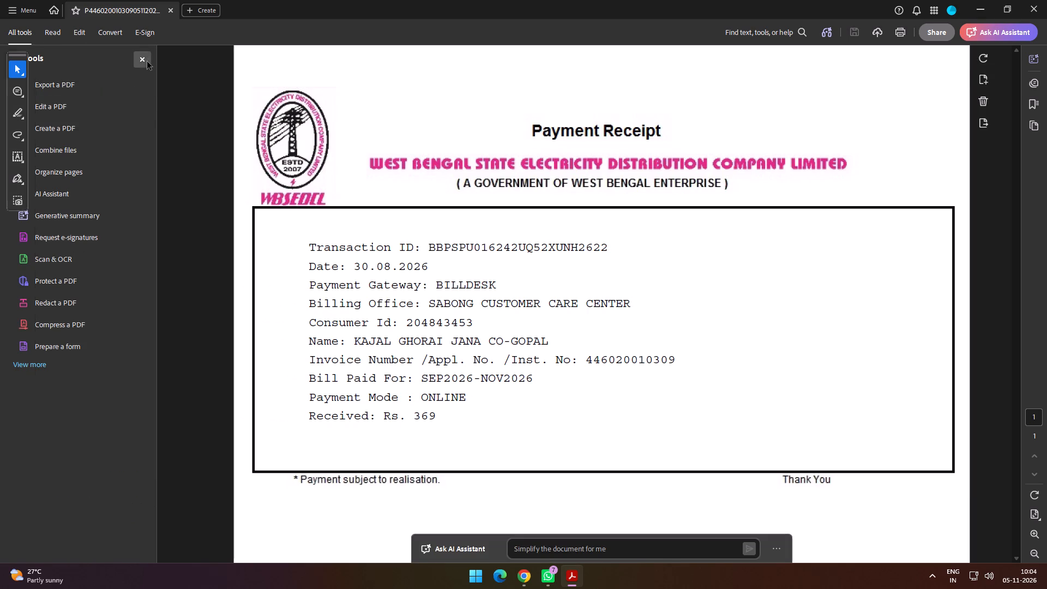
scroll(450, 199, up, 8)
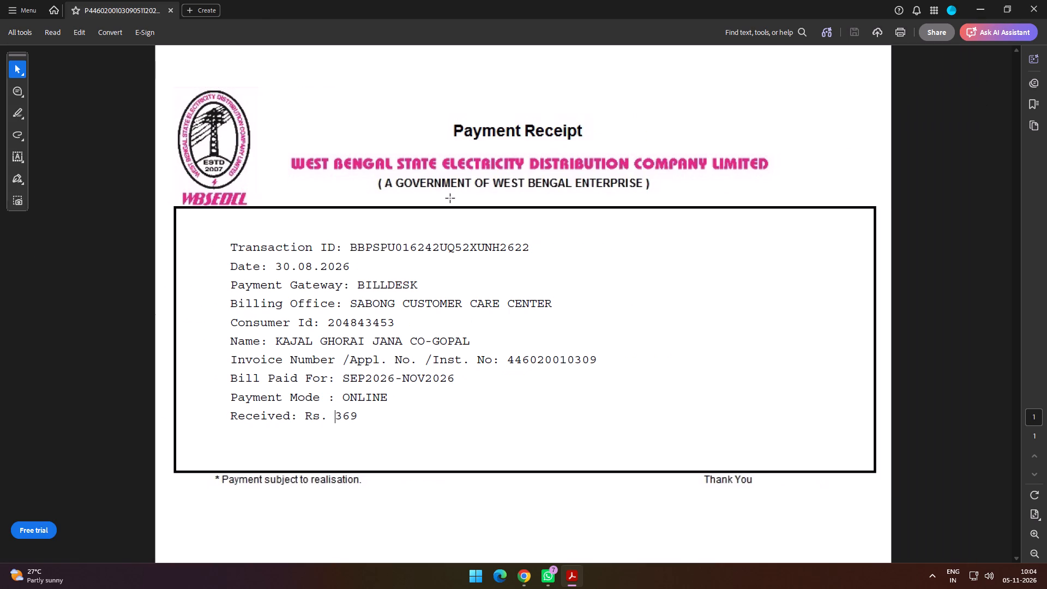